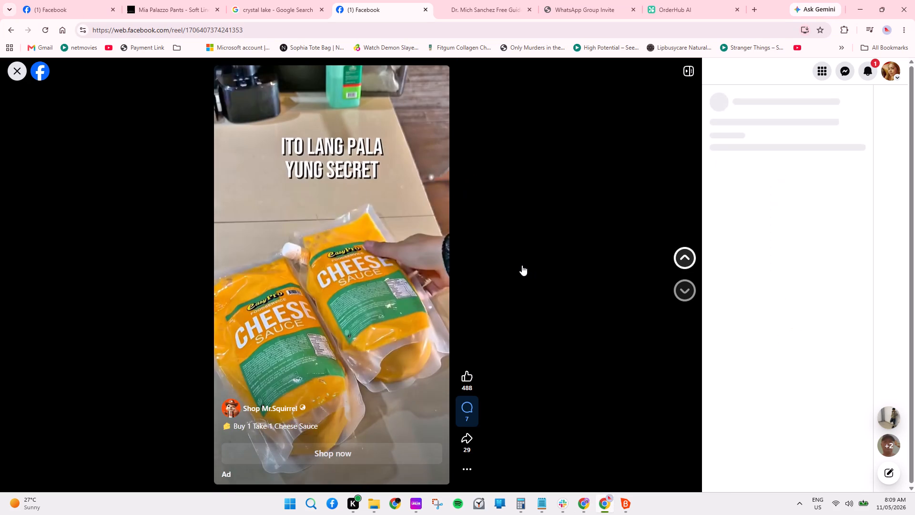
Advance to the Banyuhay reel about preparing 50 pcs Coffee meal and like it.
scroll(522, 265, "down", 4)
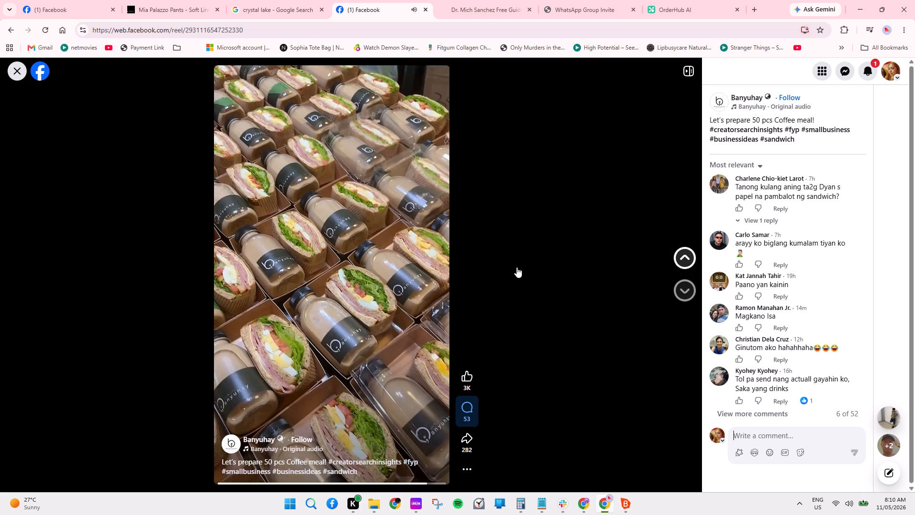
left_click(470, 374)
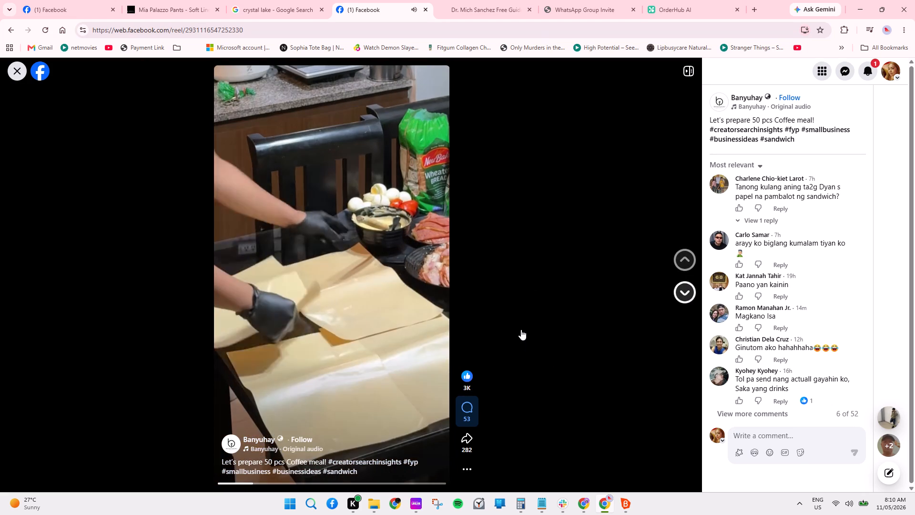
Find the Alan Cubos reel about solving two giant cubes and like it.
scroll(521, 330, "up", 1)
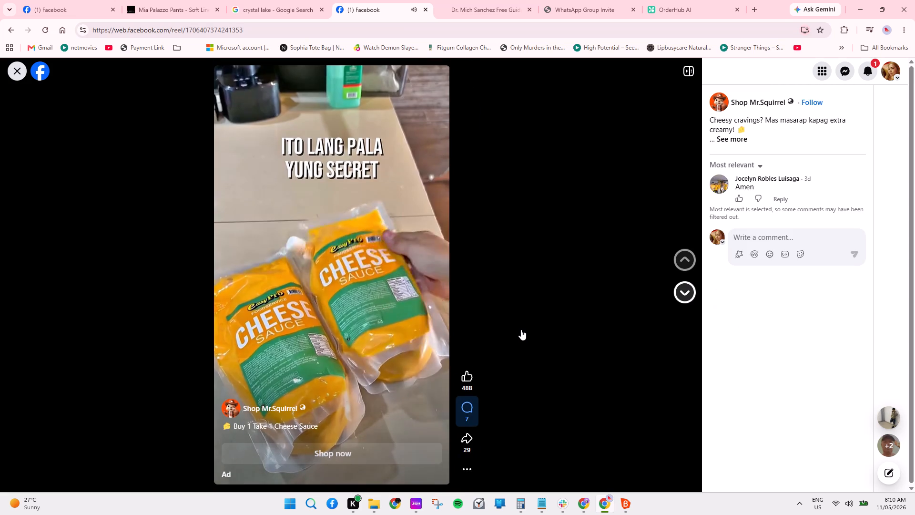
scroll(521, 330, "down", 7)
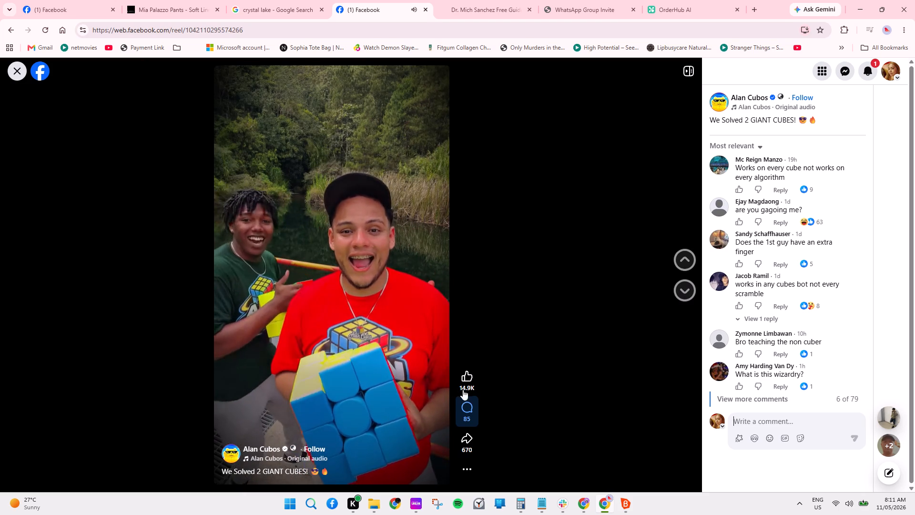
left_click(473, 381)
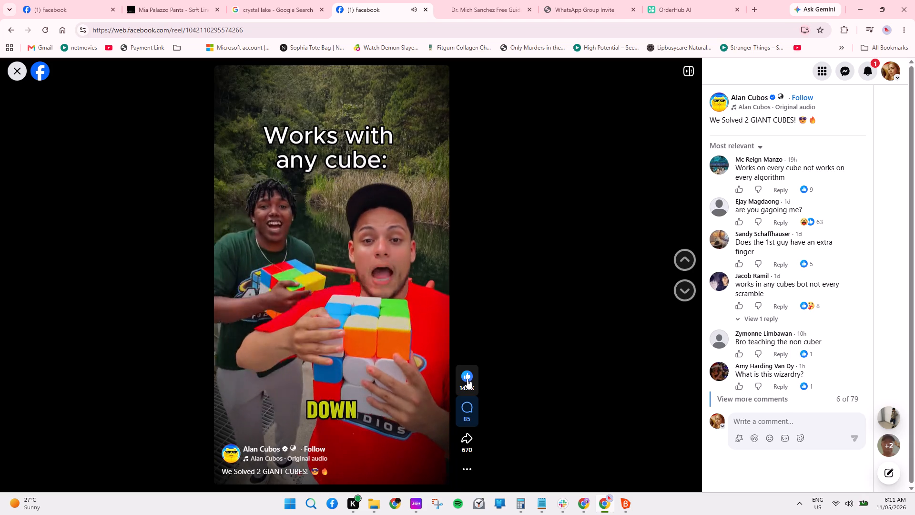
Move on to the next reel and look through the recent Messenger chats.
scroll(426, 270, "down", 2)
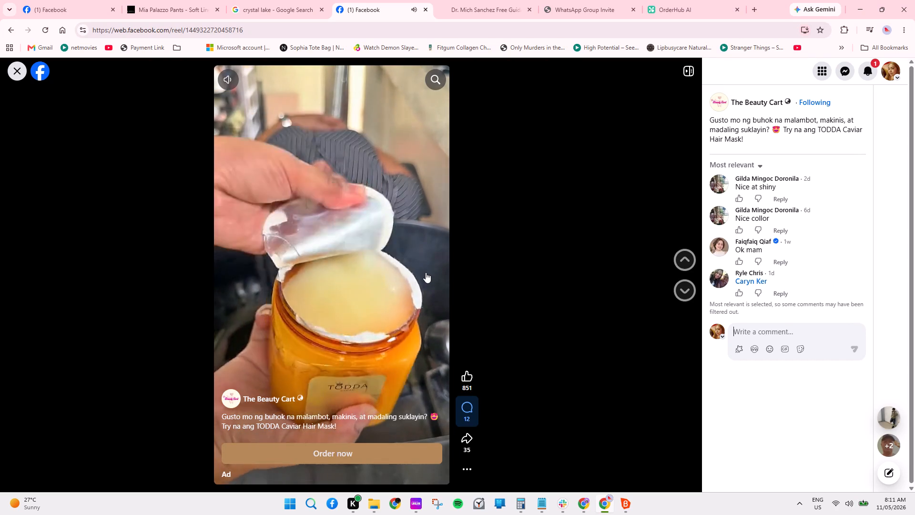
left_click(851, 66)
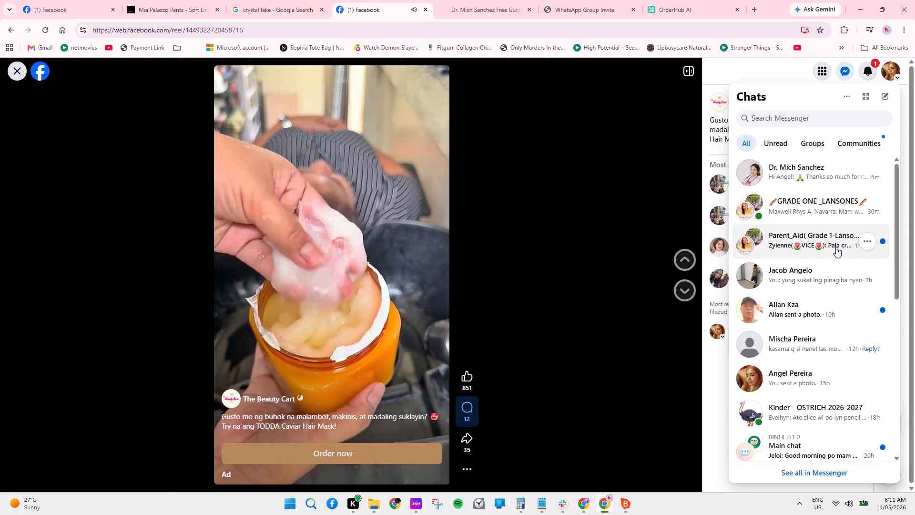
scroll(826, 330, "down", 3)
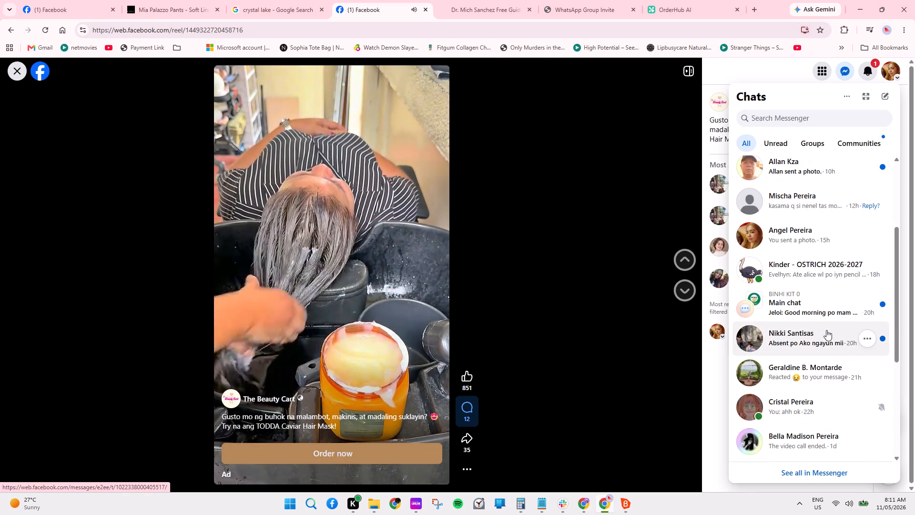
scroll(826, 330, "down", 4)
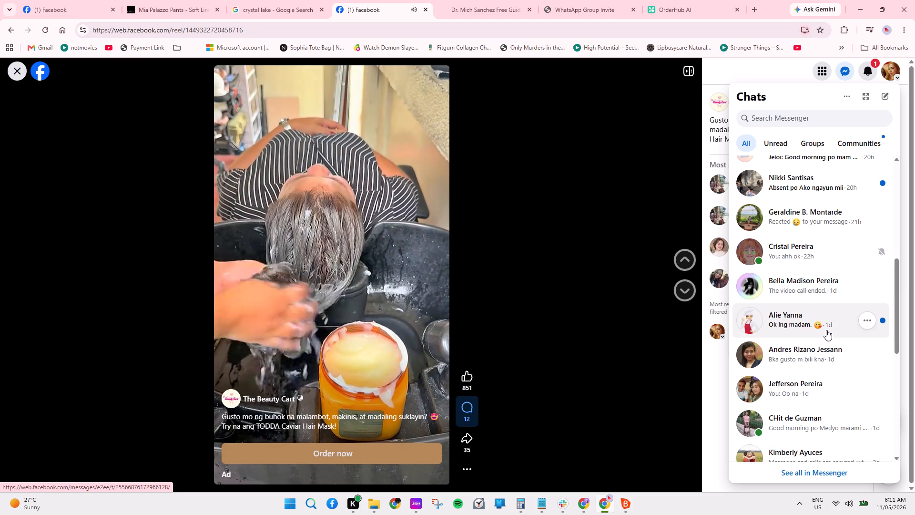
scroll(826, 330, "down", 3)
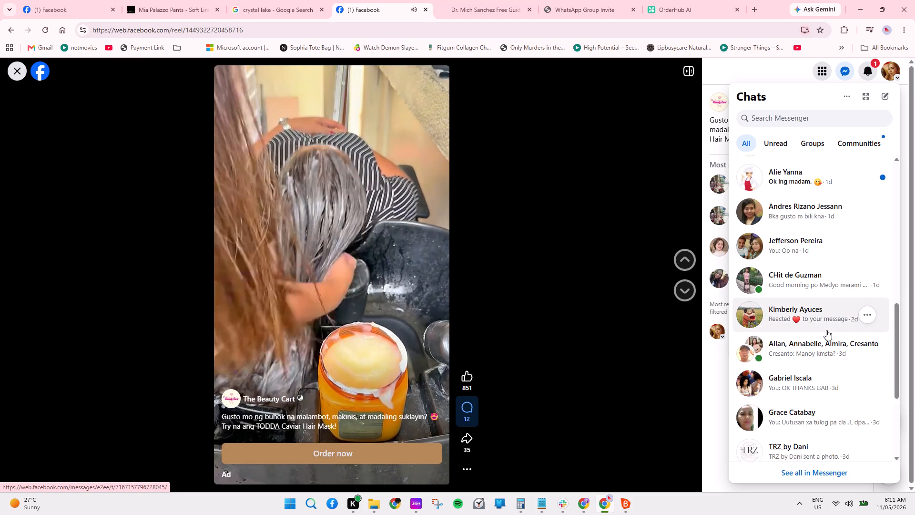
scroll(826, 330, "down", 2)
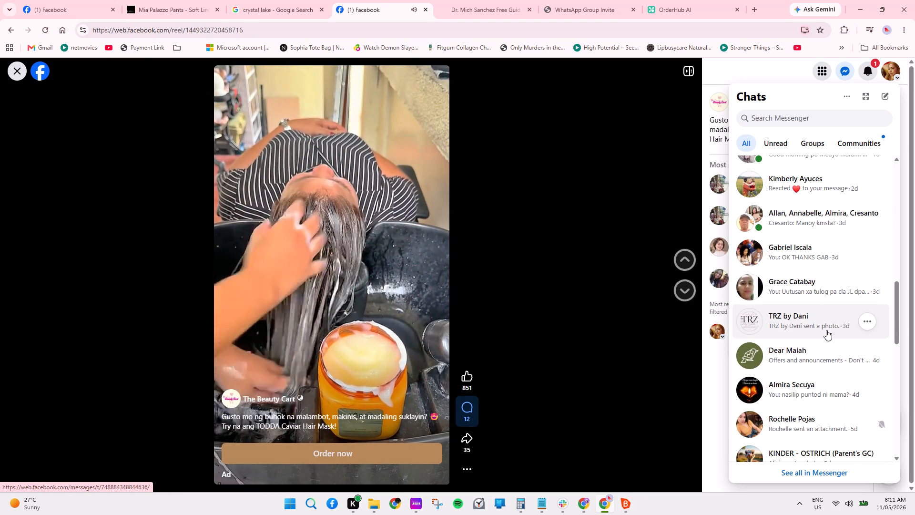
Advance to the reel "Exercise for your blood sugar" and like it.
scroll(538, 296, "down", 2)
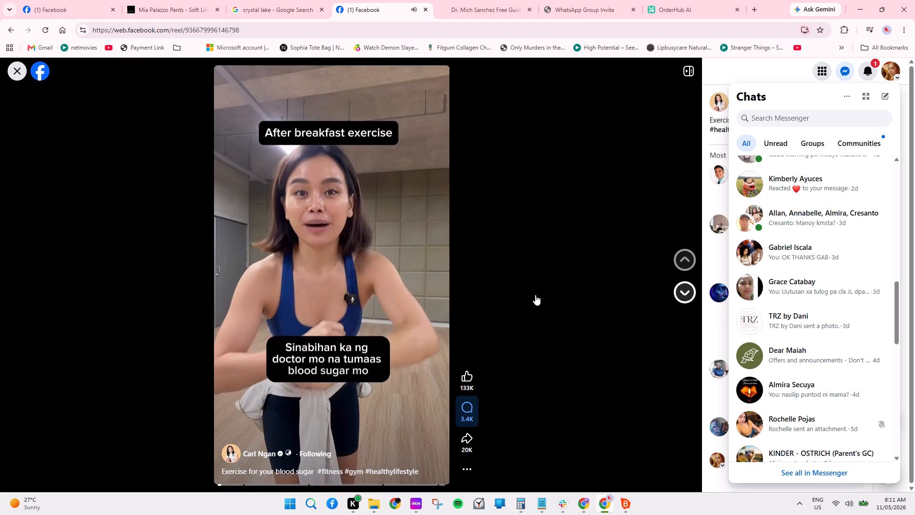
left_click(471, 378)
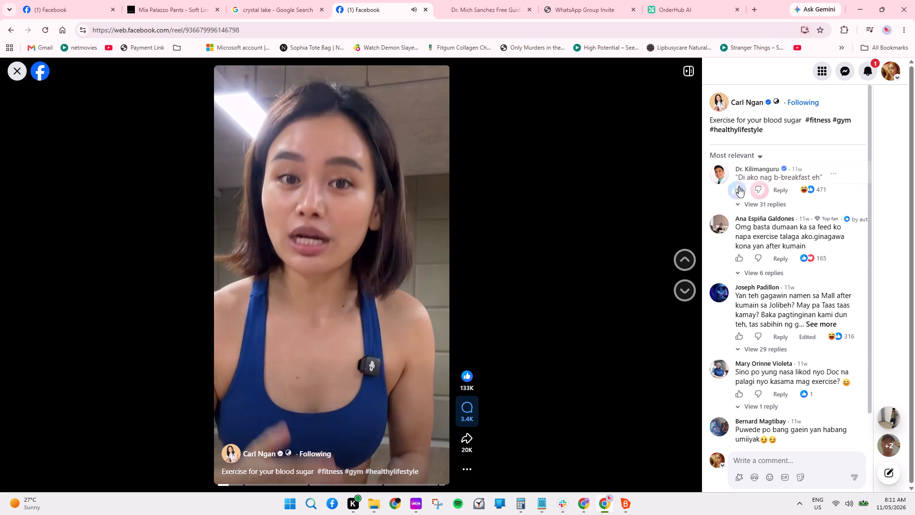
Add a laughing reaction to Dr. Kilimanguru's comment "Di ako nag b-breakfast eh".
left_click(803, 174)
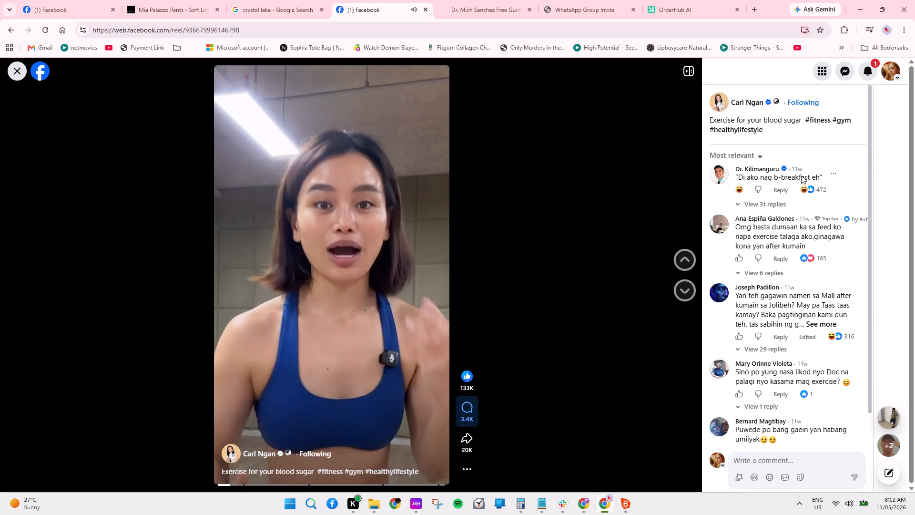
Expand the replies to Dr. Kilimanguru's comment and the reel author's nested replies, and read them.
left_click(767, 202)
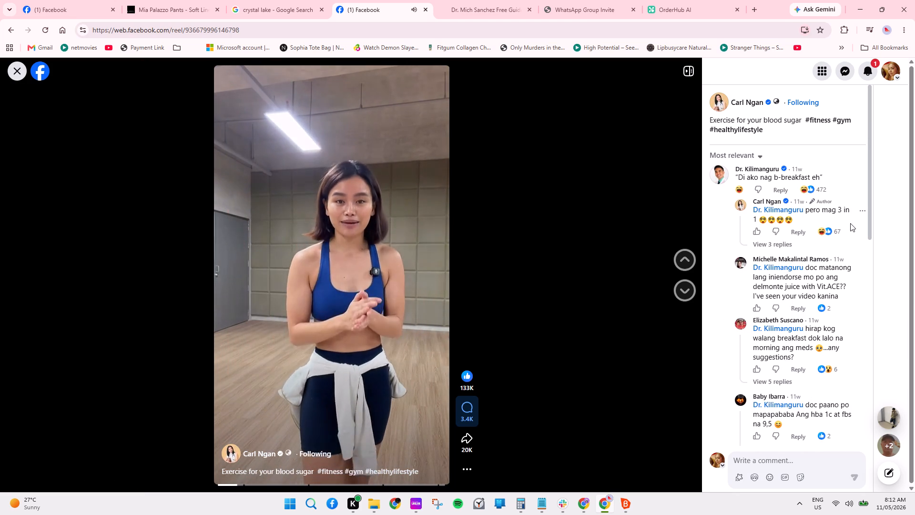
left_click(778, 241)
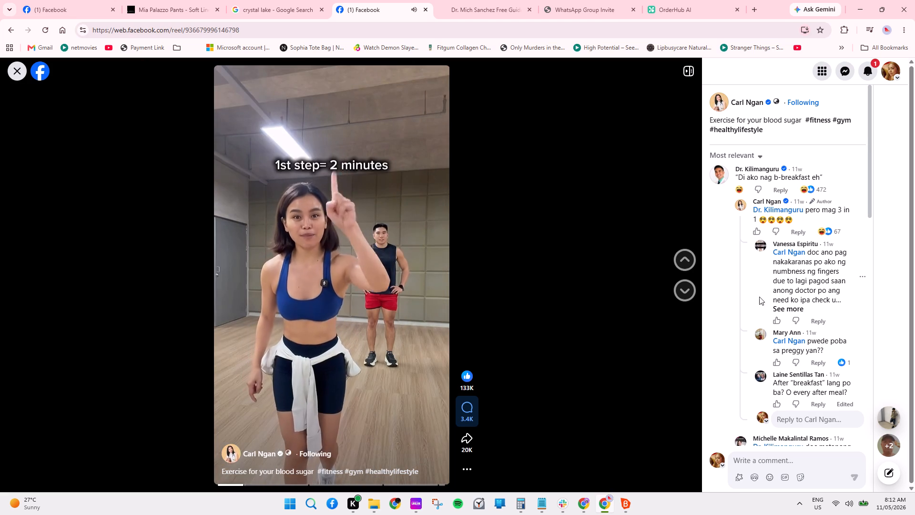
scroll(781, 311, "down", 2)
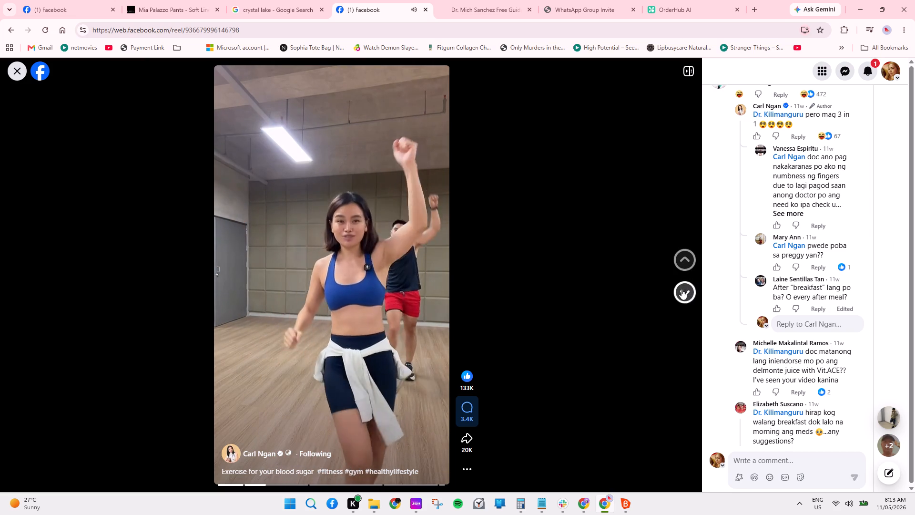
Pause the exercise reel and switch to the Chrome window with the Baserow Call Log table.
left_click(339, 242)
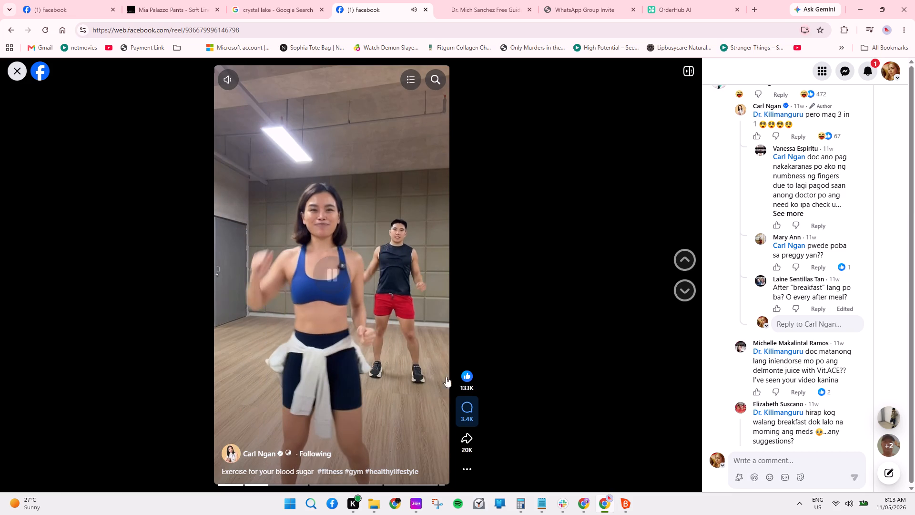
left_click(583, 502)
left_click(518, 388)
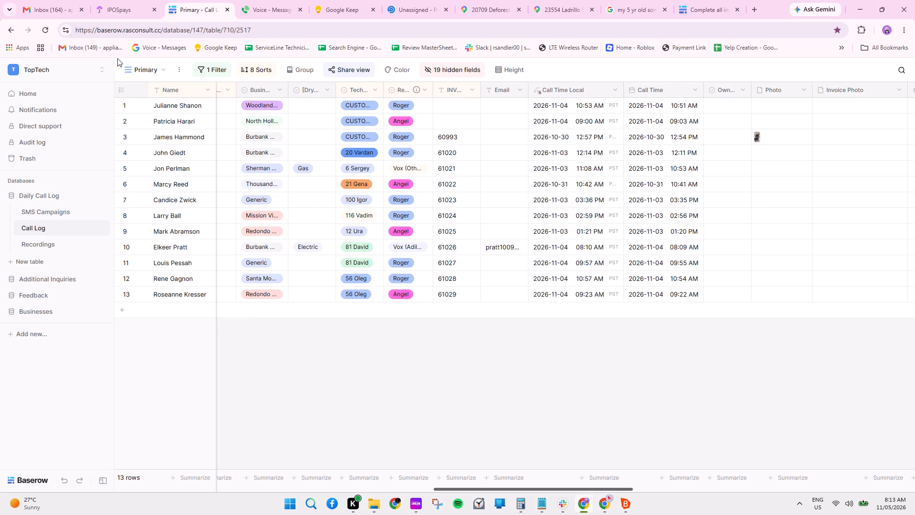
Change the call log's Service-Date filter to the exact date 11/02/2026.
left_click(212, 68)
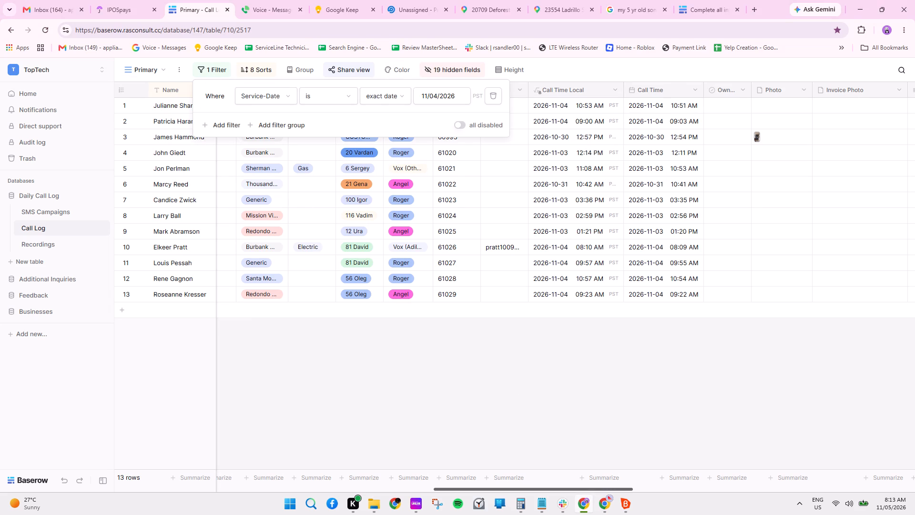
left_click(429, 95)
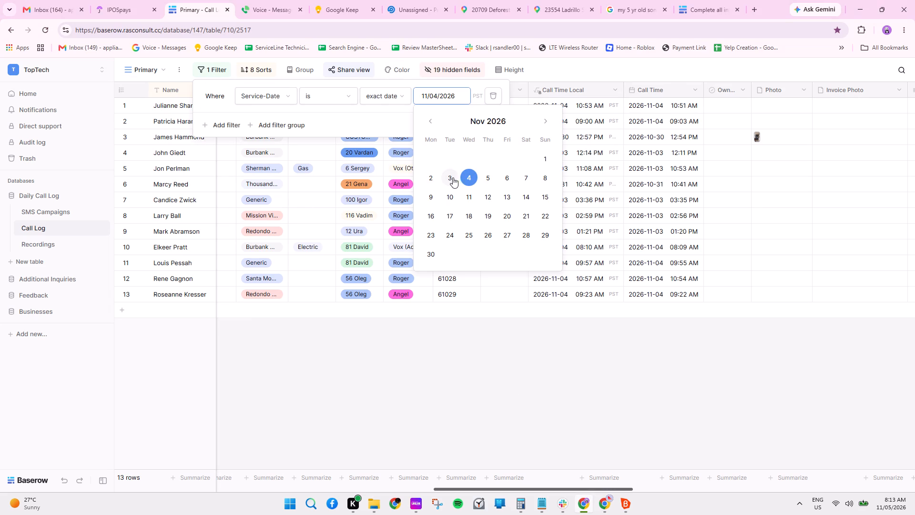
left_click(429, 178)
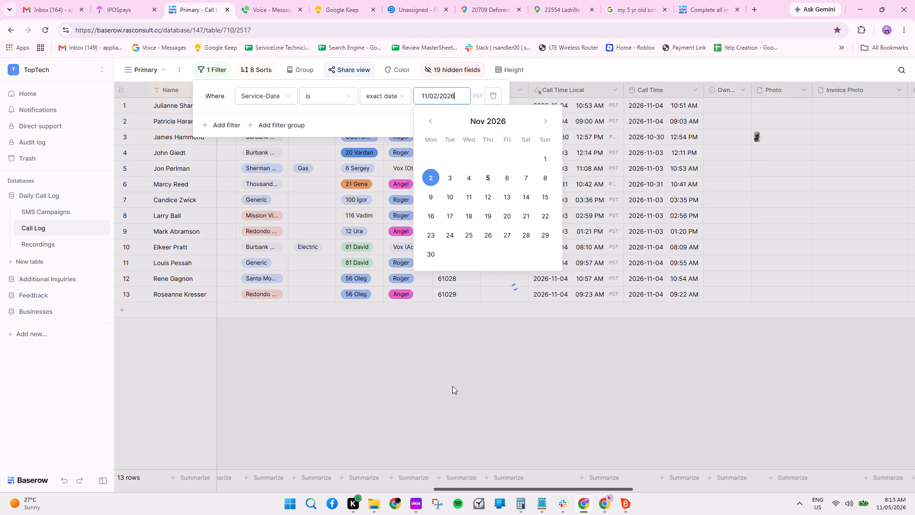
left_click(451, 402)
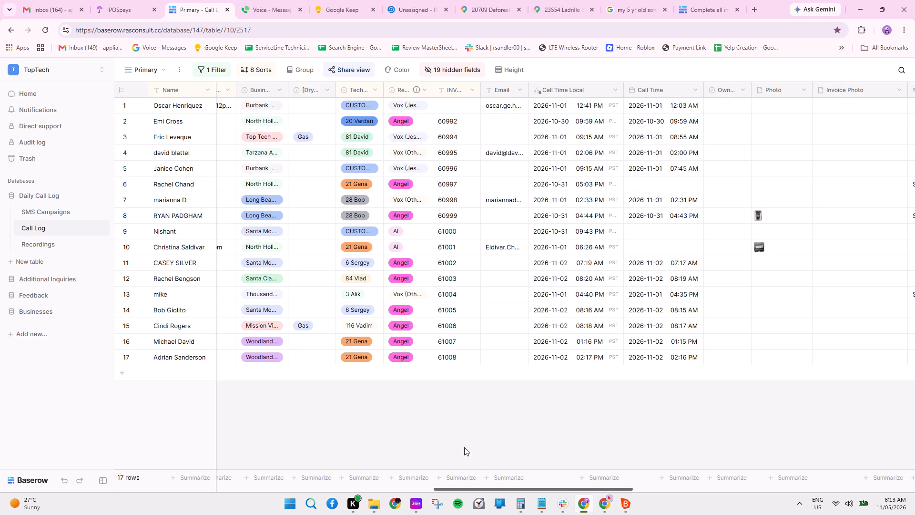
left_click_drag(468, 490, 508, 491)
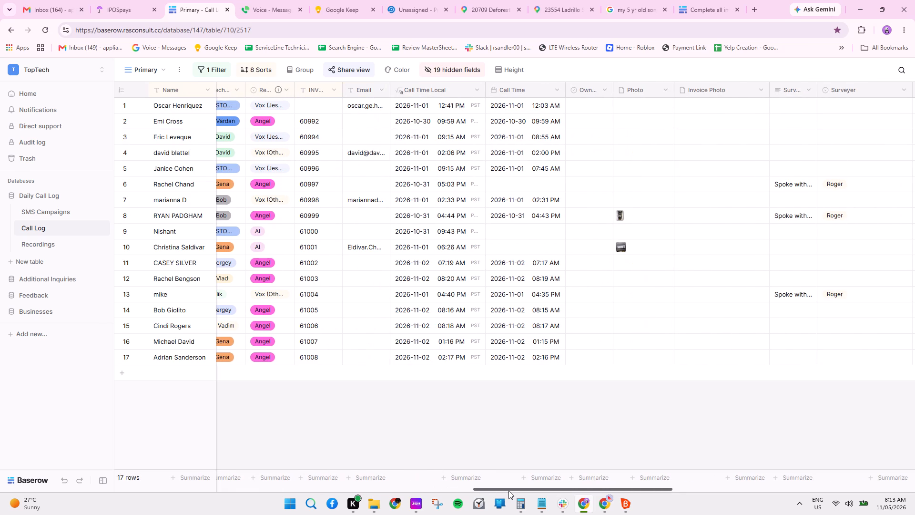
left_click_drag(508, 491, 490, 492)
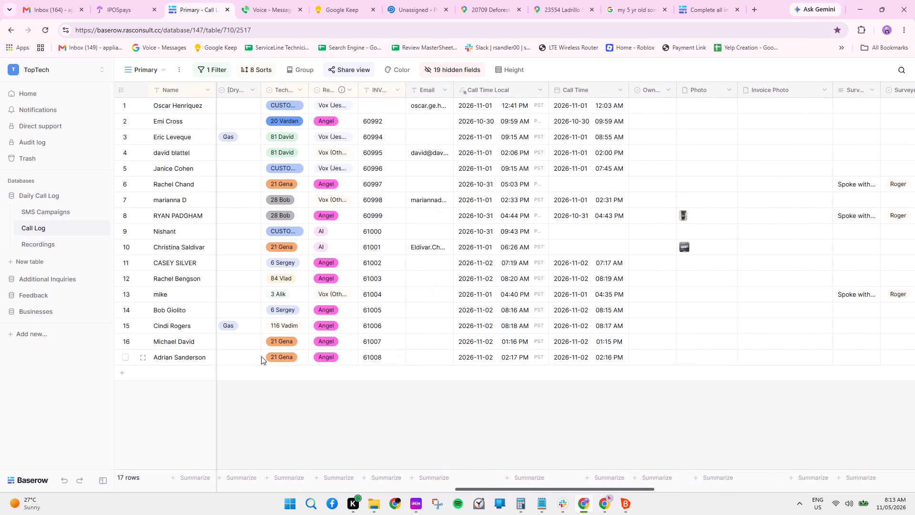
left_click(143, 342)
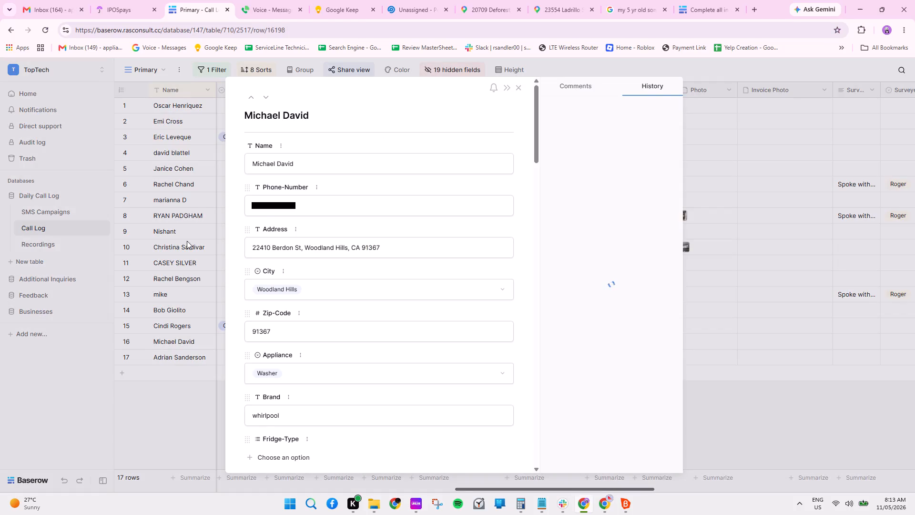
triple_click(278, 205)
right_click(278, 205)
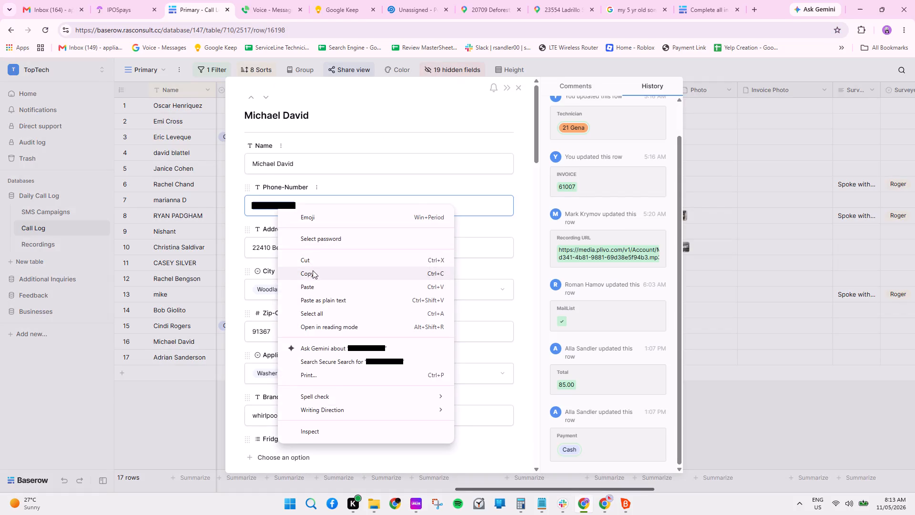
left_click(314, 272)
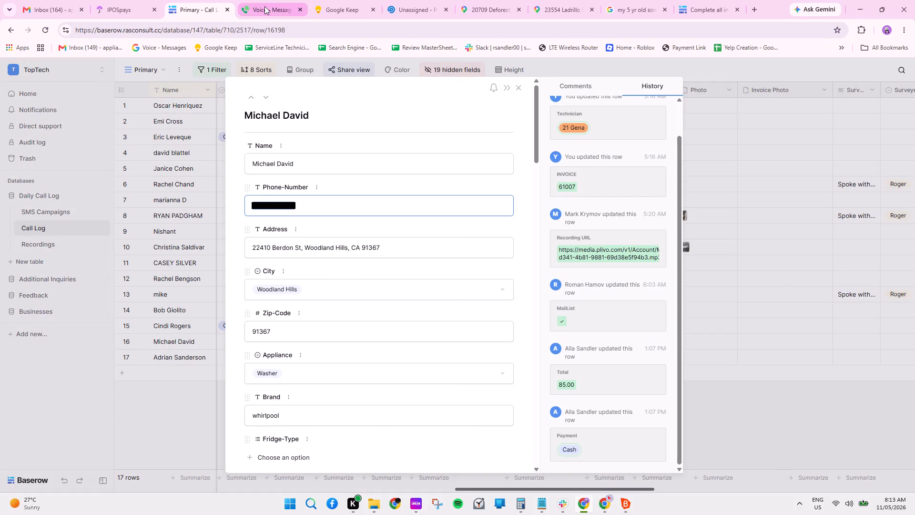
Switch to Google Voice and place a call to the copied customer number.
left_click(265, 7)
left_click(783, 142)
right_click(782, 142)
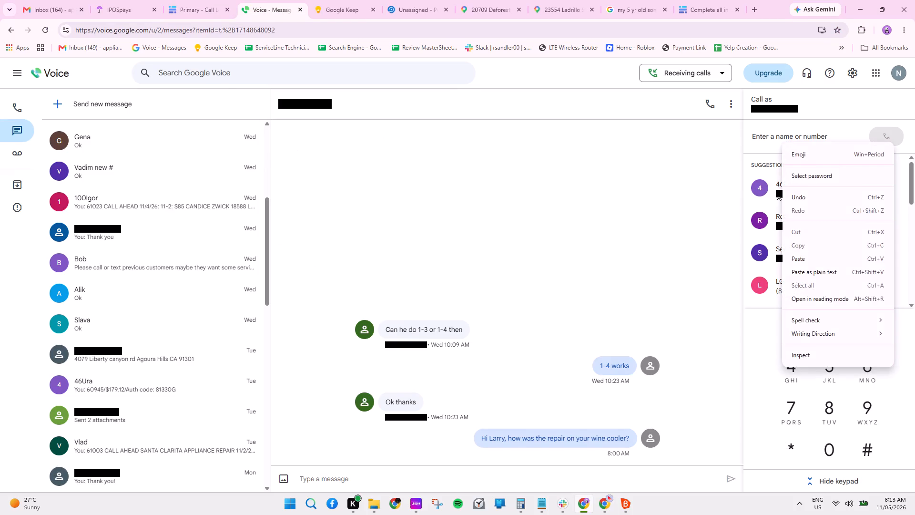
left_click(808, 260)
left_click(880, 138)
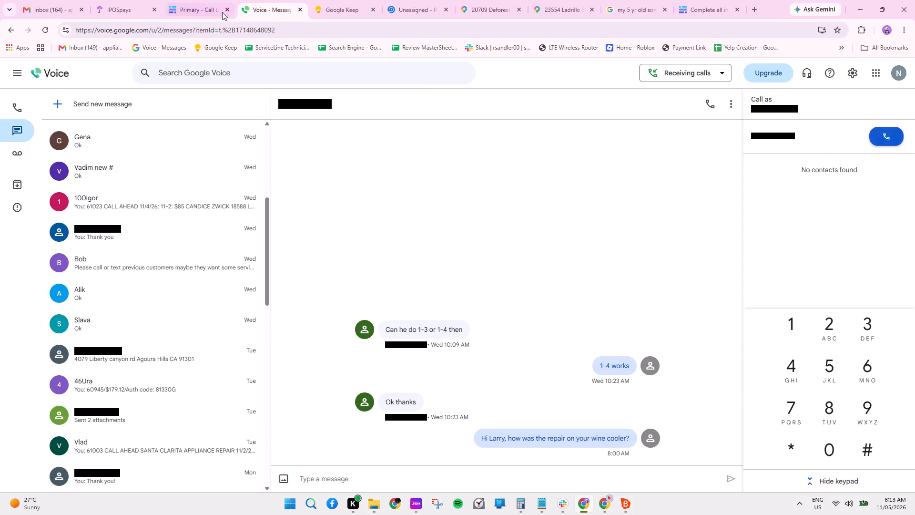
Return to the customer's Baserow record and review the appliance, problem, service date, fee, time window and business called.
left_click(189, 4)
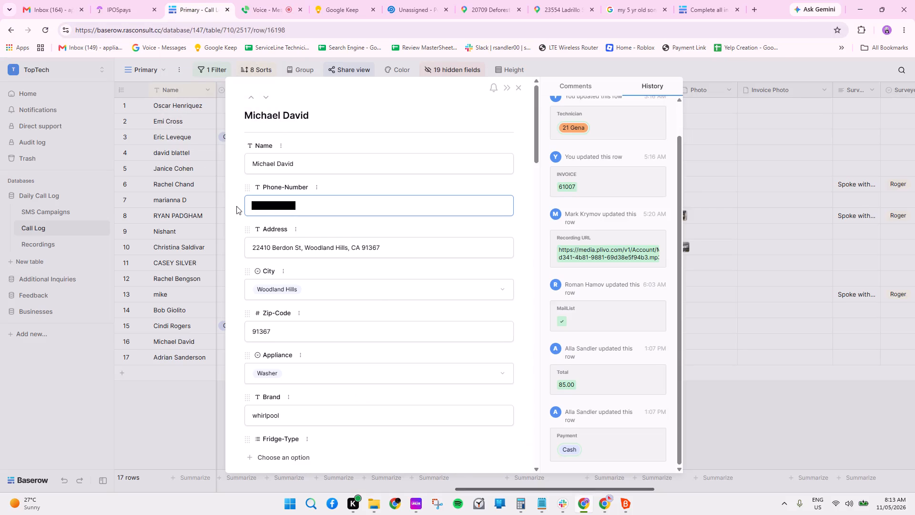
scroll(395, 306, "down", 4)
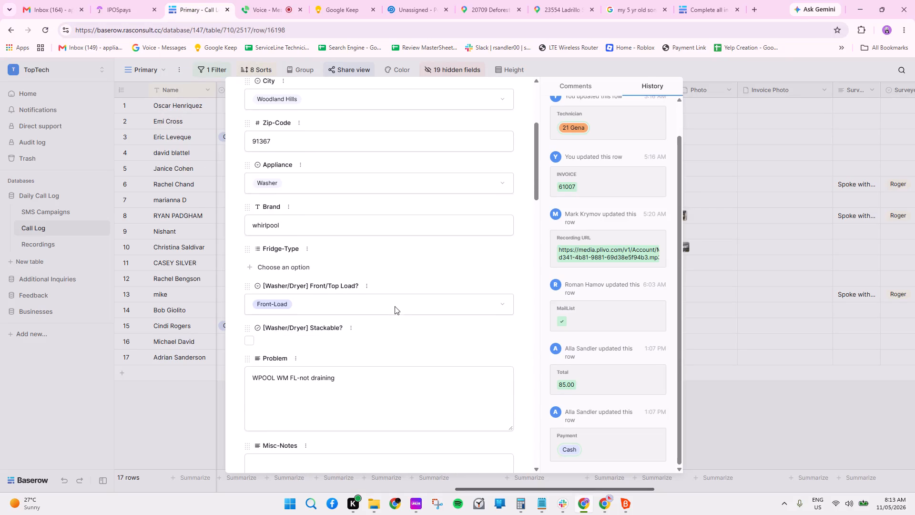
scroll(395, 306, "up", 2)
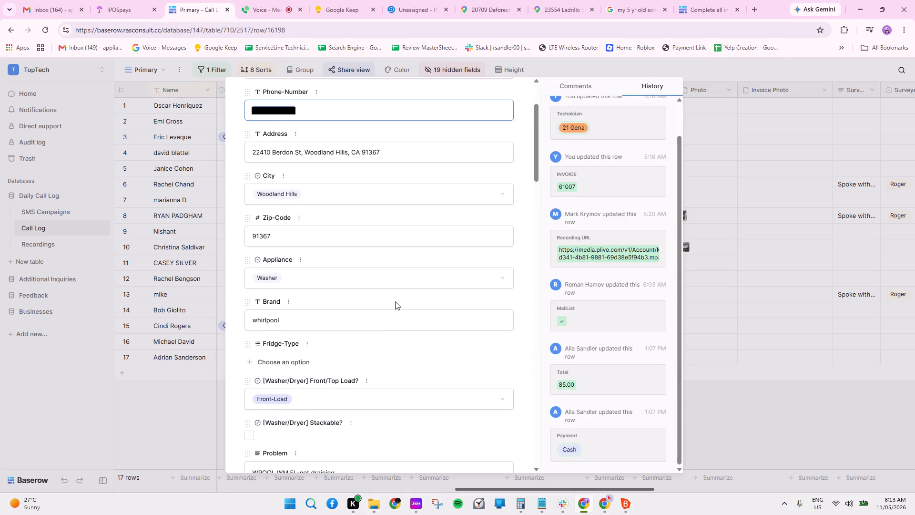
scroll(395, 298, "down", 6)
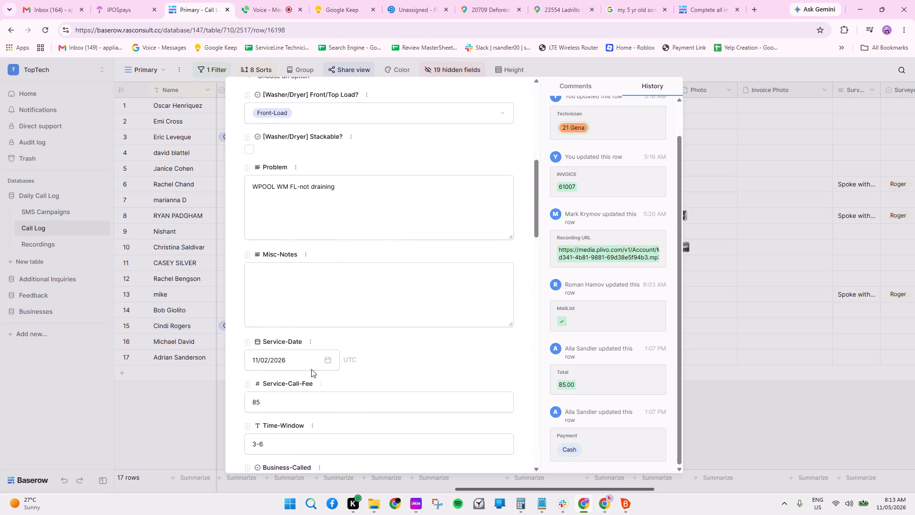
left_click(305, 361)
left_click(441, 355)
scroll(430, 334, "down", 2)
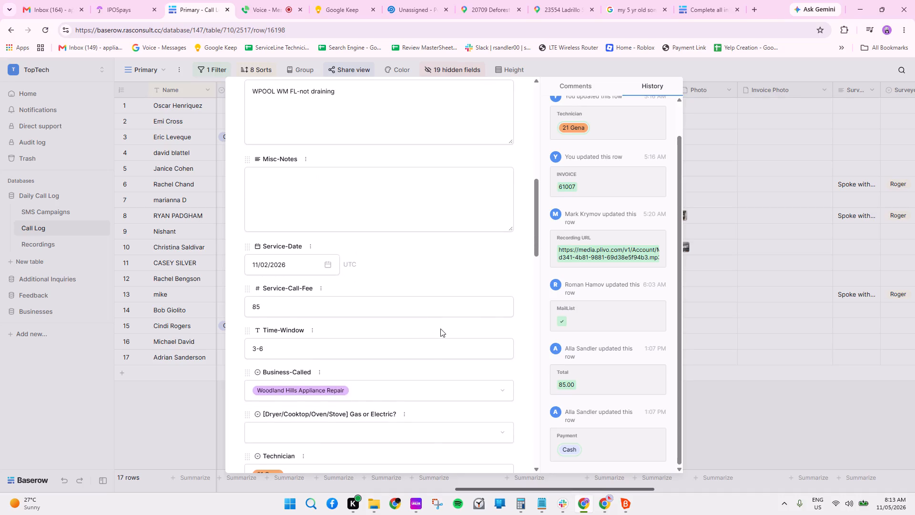
scroll(440, 329, "up", 10)
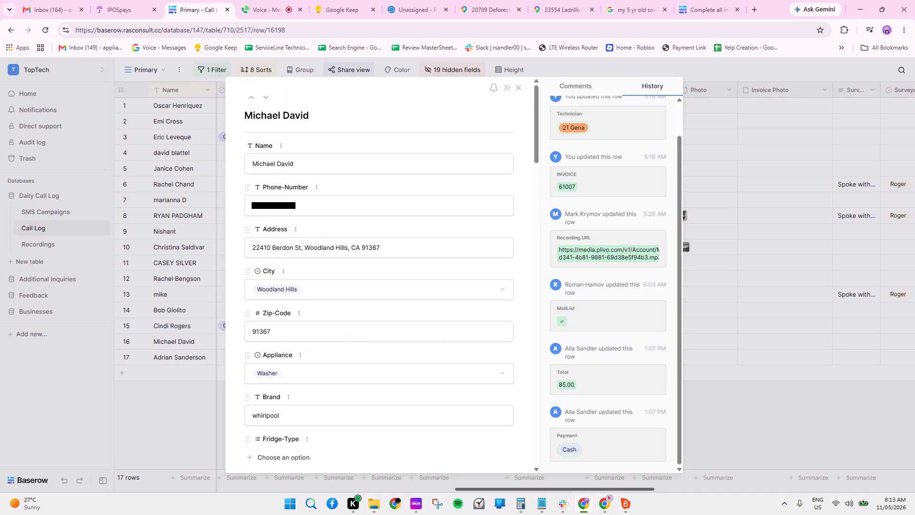
Enter "it was ok not able to fix" in the record's Survey Notes.
scroll(441, 325, "down", 9)
scroll(440, 303, "down", 13)
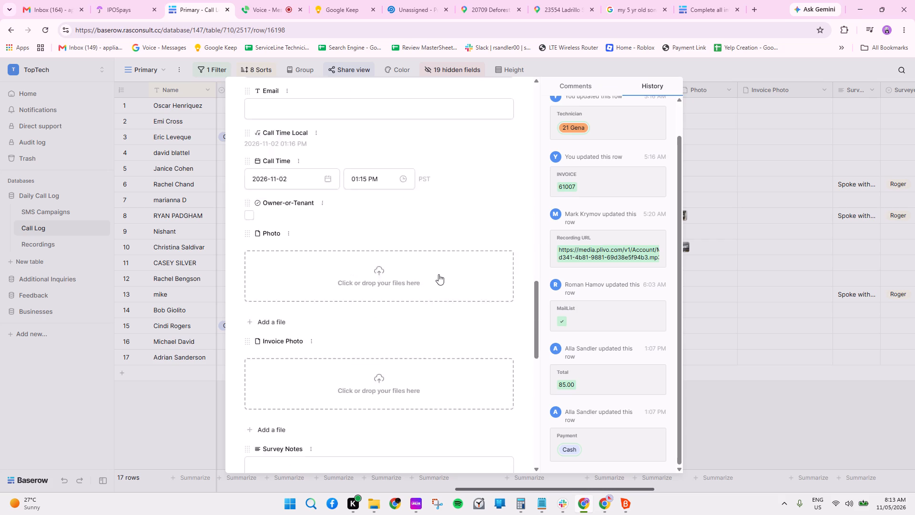
scroll(438, 274, "down", 4)
left_click(335, 215)
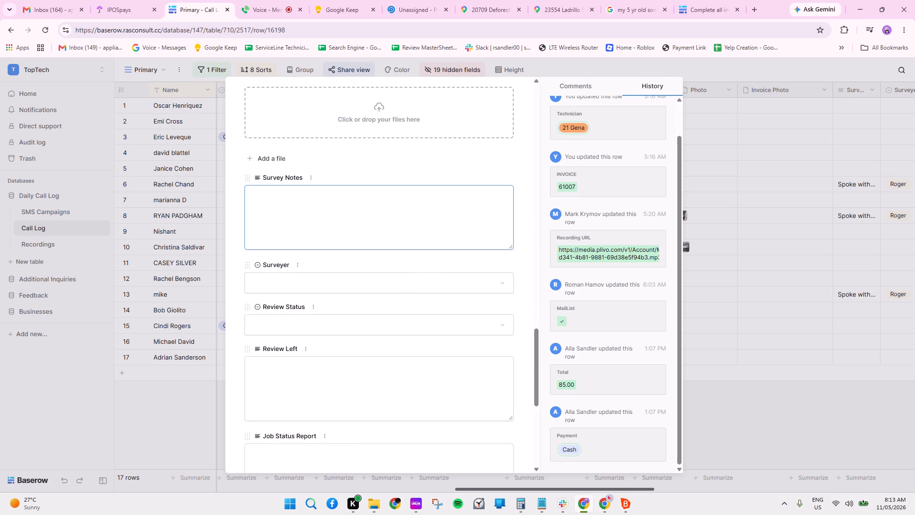
type("it was ok not able")
key("space")
type("to fix")
Switch to Google Voice and end the ongoing customer call.
left_click(275, 4)
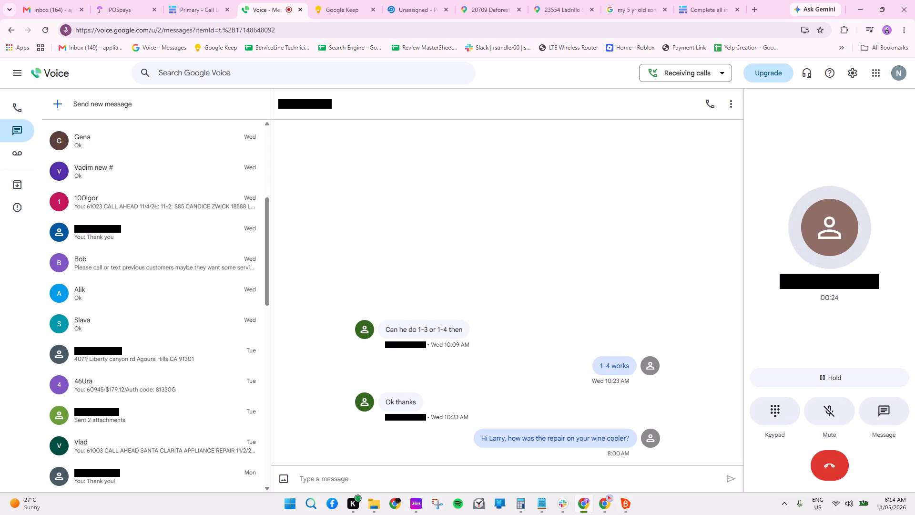
left_click(690, 483)
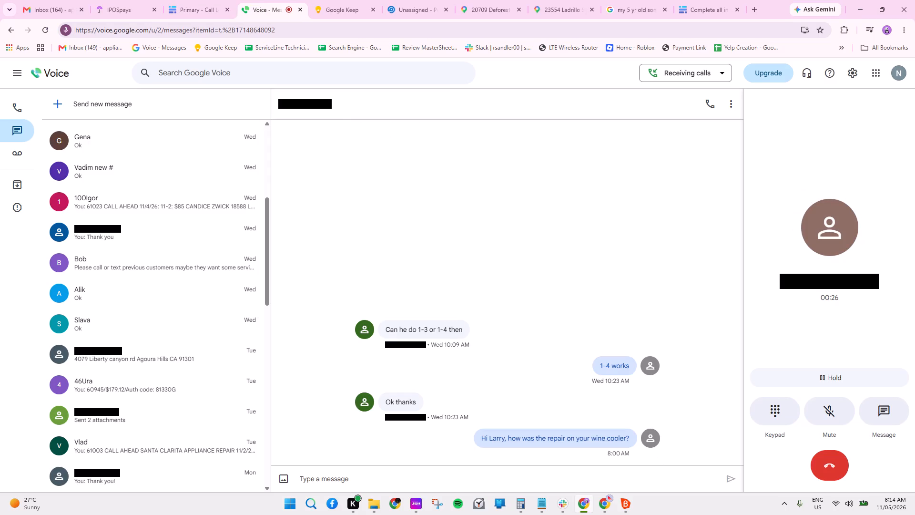
left_click(668, 475)
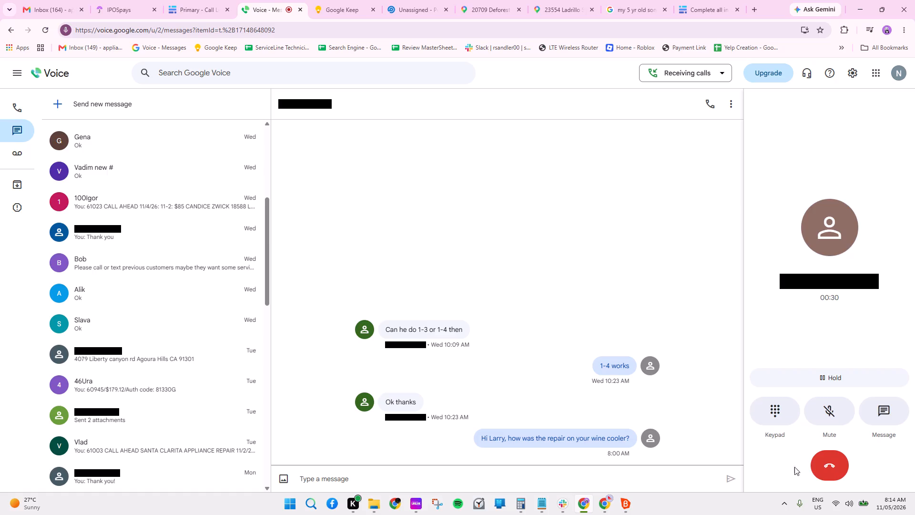
left_click(833, 462)
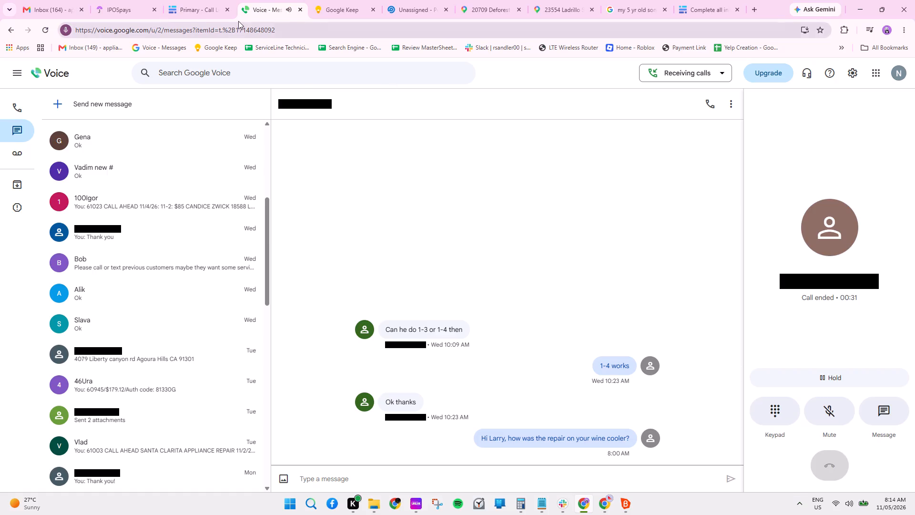
Back in the Baserow record, reword the opening of the Survey Notes to "Michael said the service was ok", keeping "not able to fix".
left_click(198, 6)
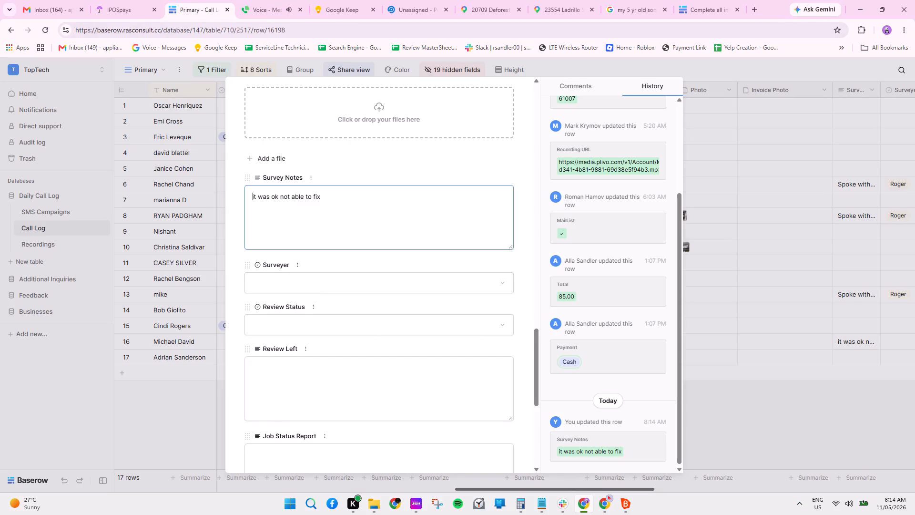
left_click(247, 195)
type("Micae")
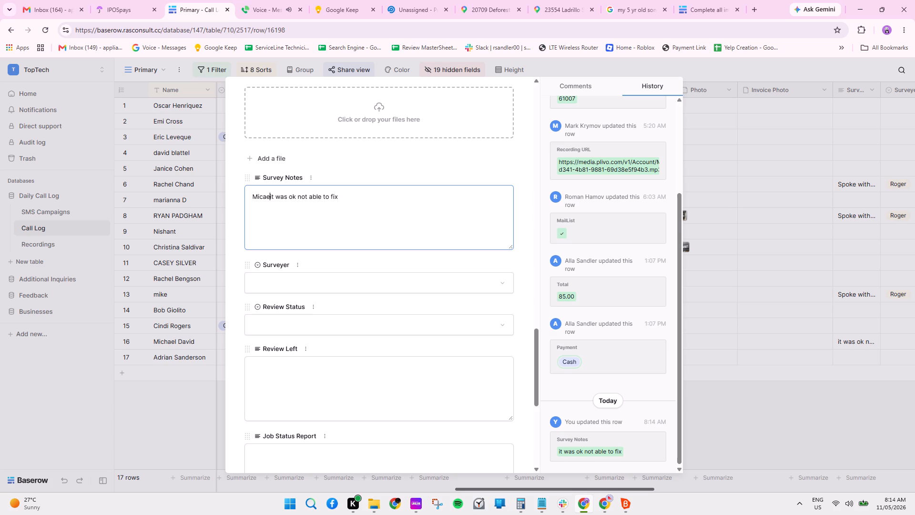
key("BackSpace")
key("BackSpace")
type("hael said h")
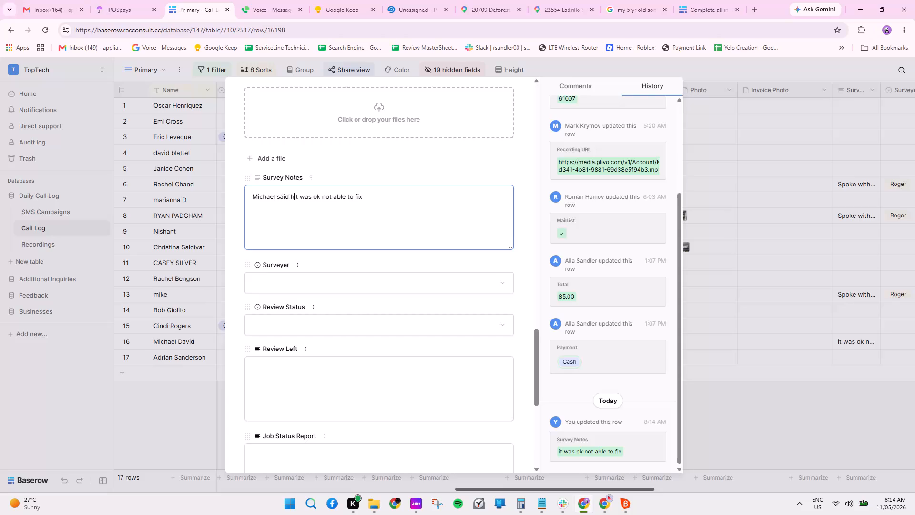
key("BackSpace")
key("BackSpace")
key("space")
type("the servie")
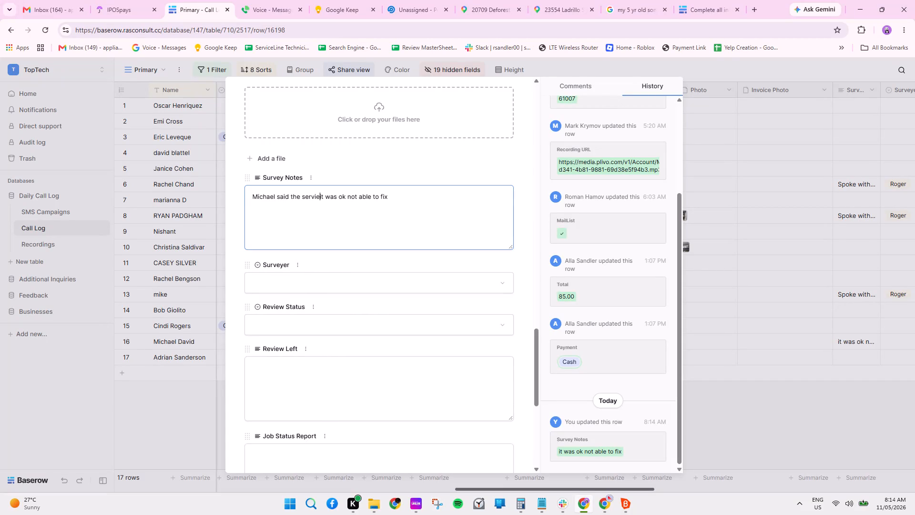
key("BackSpace")
type("ce was")
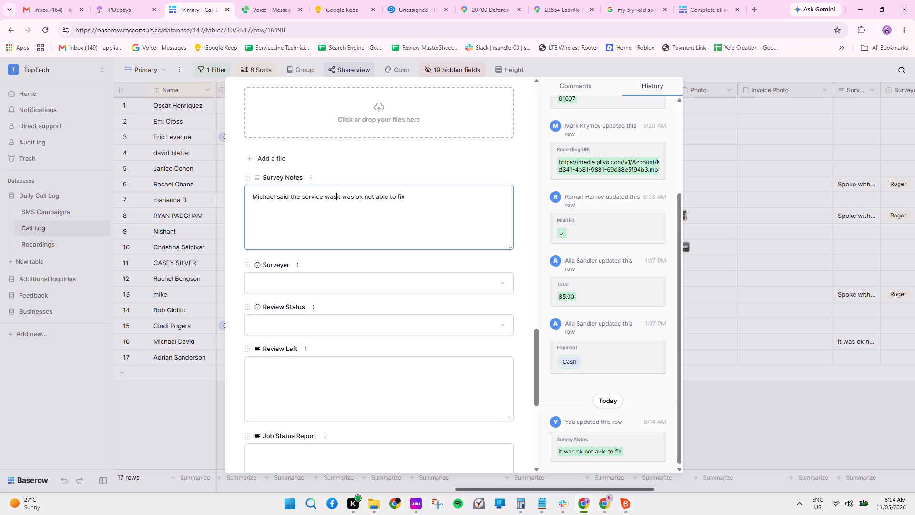
left_click_drag(353, 197, 338, 196)
key("BackSpace")
key("BackSpace")
Insert "but Gena was" before "not able to fix" in the Survey Notes.
left_click(346, 200)
type("be")
key("BackSpace")
type("ut Gena")
key("space")
type("was")
key("space")
left_click(458, 195)
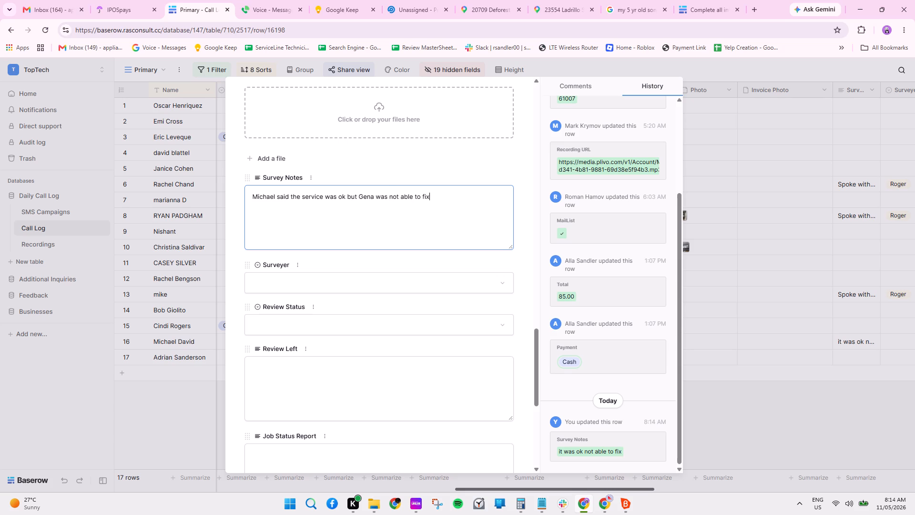
Extend the Survey Notes sentence after "not able to fix" with "it because the part is no longer available".
key("space")
type("it becuase the")
key("space")
key("BackSpace")
key("BackSpace")
key("BackSpace")
key("BackSpace")
key("BackSpace")
key("BackSpace")
key("BackSpace")
key("BackSpace")
key("BackSpace")
type("ause the part is no lon")
type("ger available")
End that sentence with a period and add "He is now looking to buy a new one." to the Survey Notes.
type(". he is")
key("space")
key("BackSpace")
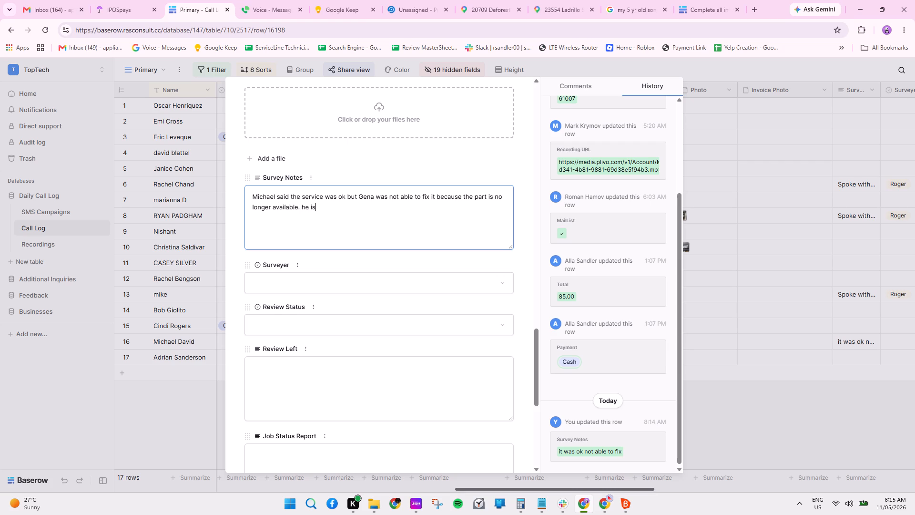
key("BackSpace")
key("BackSpace")
key("BackSpace")
key("BackSpace")
key("BackSpace")
type("He is now looking to buy an")
key("BackSpace")
key("space")
type("new one.")
Set the record's Surveyer to Angel and its Review Status to Wont.
left_click(356, 277)
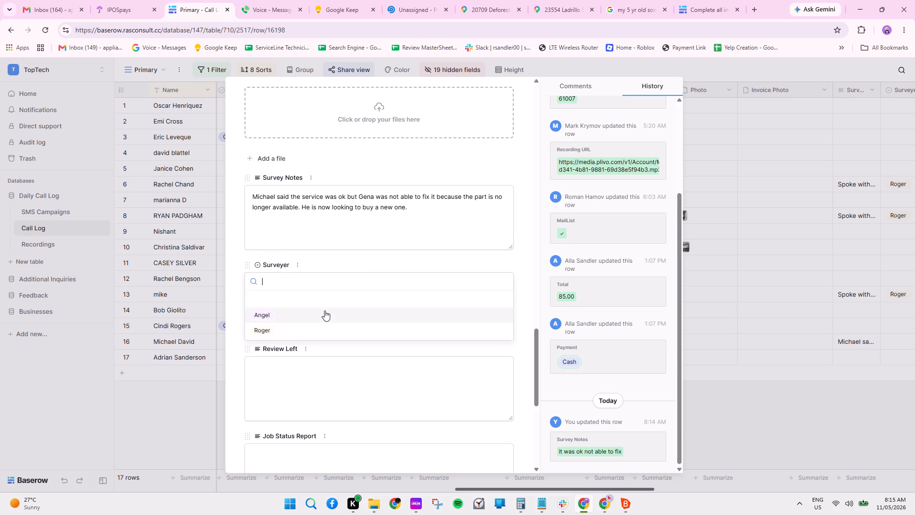
left_click(325, 310)
left_click(322, 324)
left_click(308, 360)
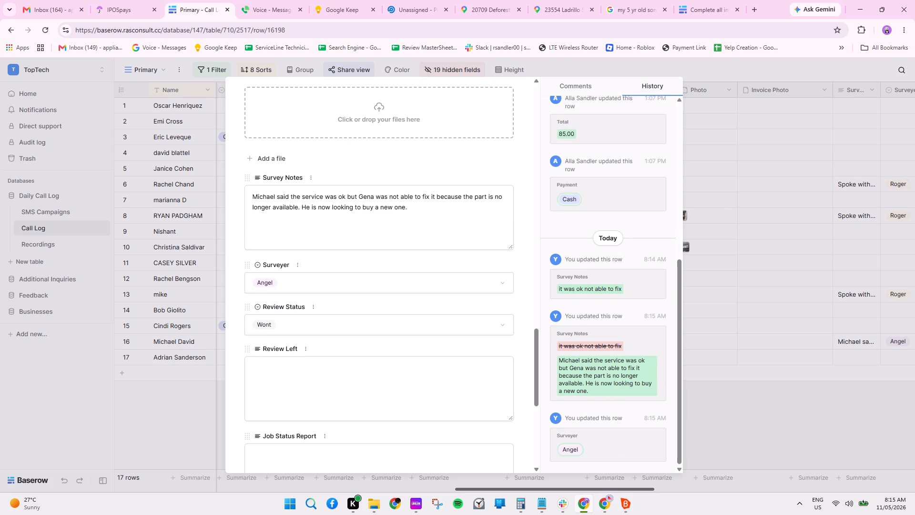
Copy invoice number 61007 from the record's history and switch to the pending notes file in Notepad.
scroll(597, 227, "up", 4)
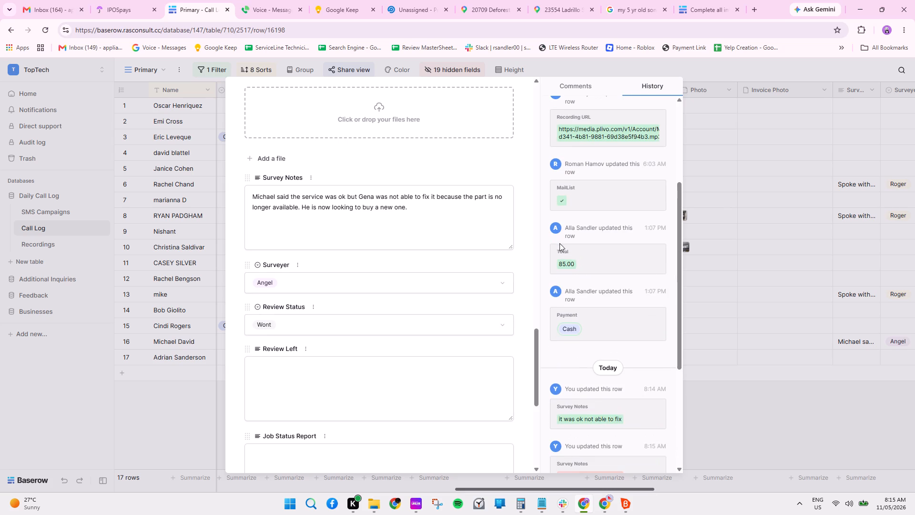
scroll(561, 242, "up", 4)
double_click(569, 221)
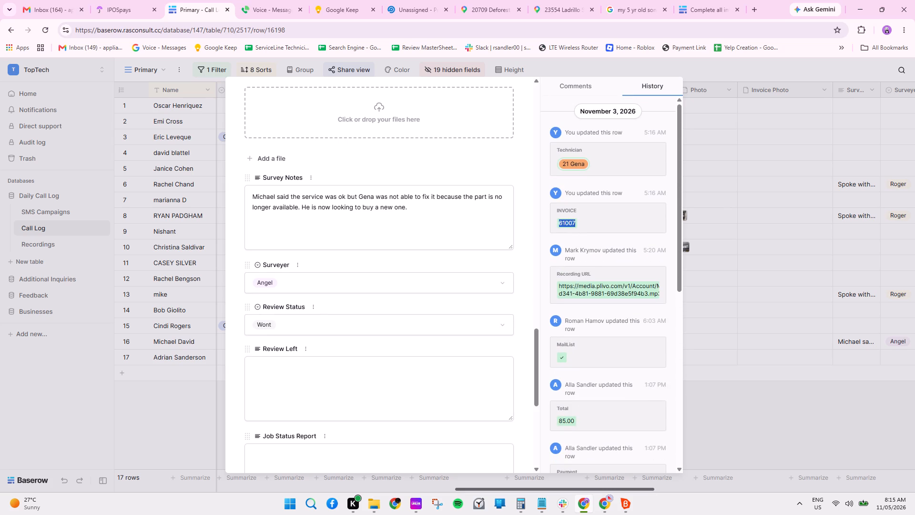
key("ctrl+c")
left_click(545, 506)
left_click(589, 466)
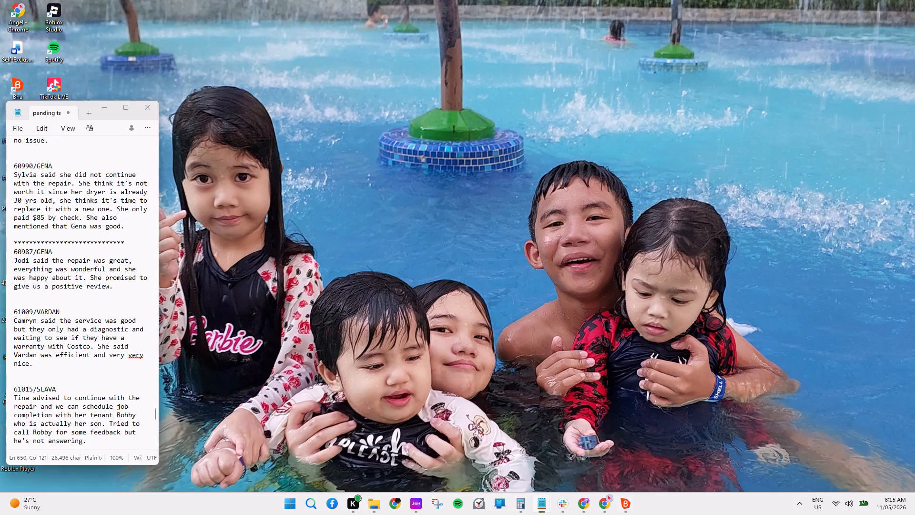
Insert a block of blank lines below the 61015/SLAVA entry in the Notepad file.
scroll(58, 317, "down", 9)
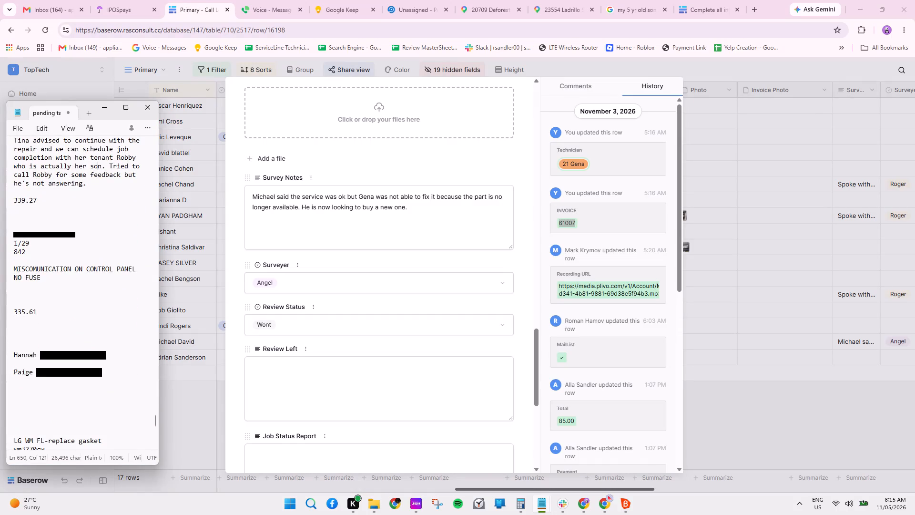
left_click(98, 184)
key("Return")
key("Return")
key("Return")
key("Return")
key("Return")
key("Return")
key("Return")
key("Return")
key("Return")
key("Return")
key("Return")
key("Return")
key("Return")
key("Return")
key("Return")
key("Return")
key("Return")
key("Return")
key("Return")
key("Return")
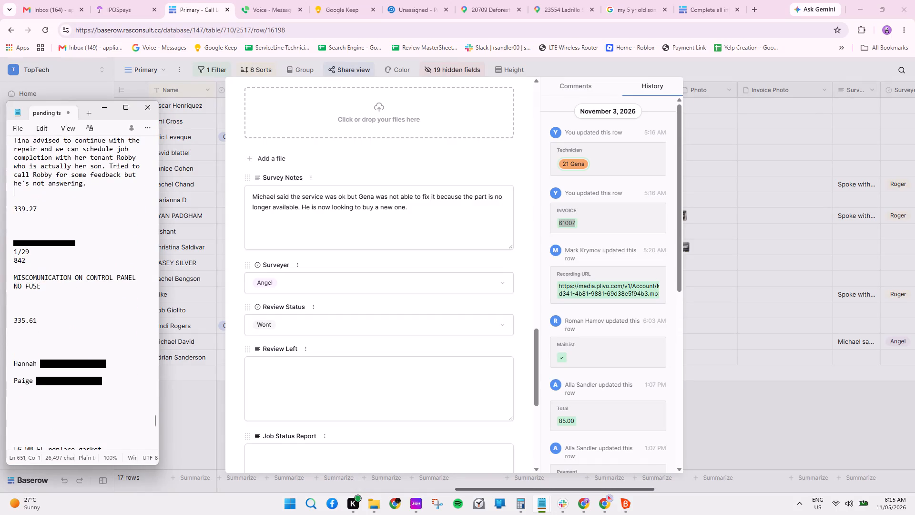
scroll(71, 237, "up", 2)
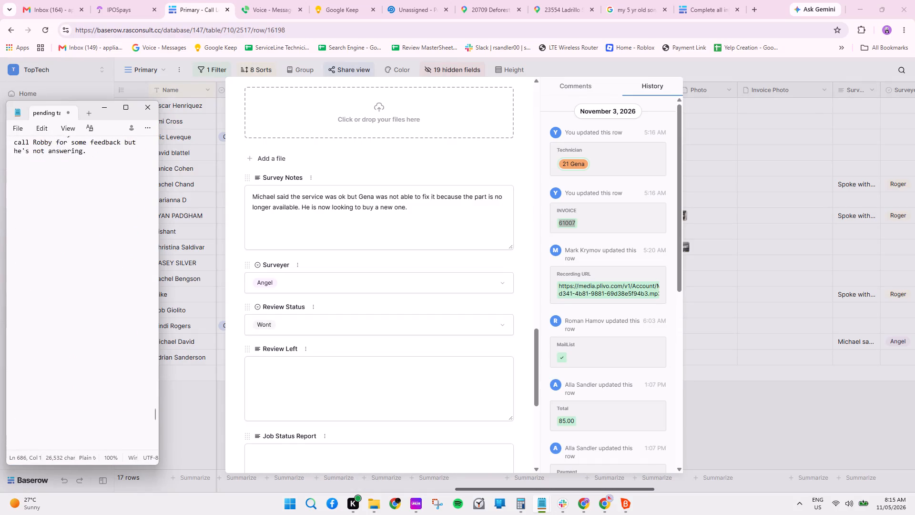
scroll(73, 237, "up", 1)
left_click(37, 223)
scroll(46, 235, "up", 1)
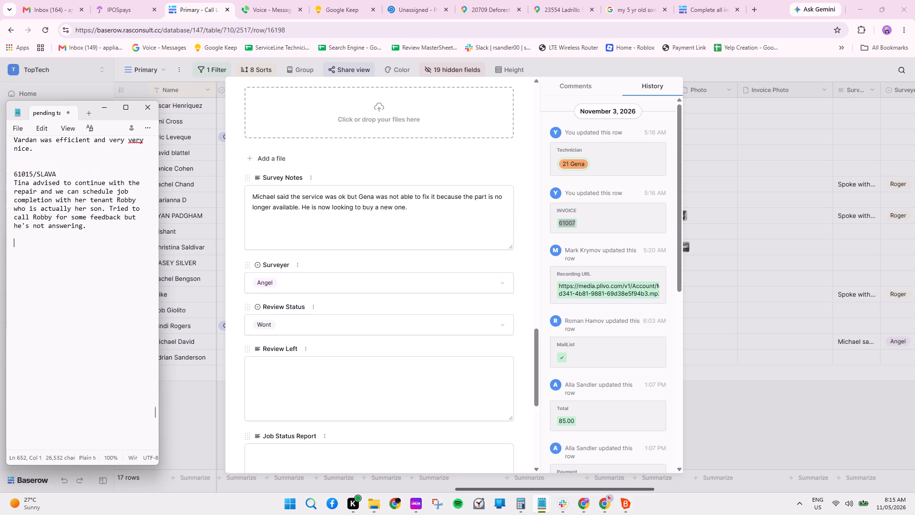
scroll(33, 247, "up", 1)
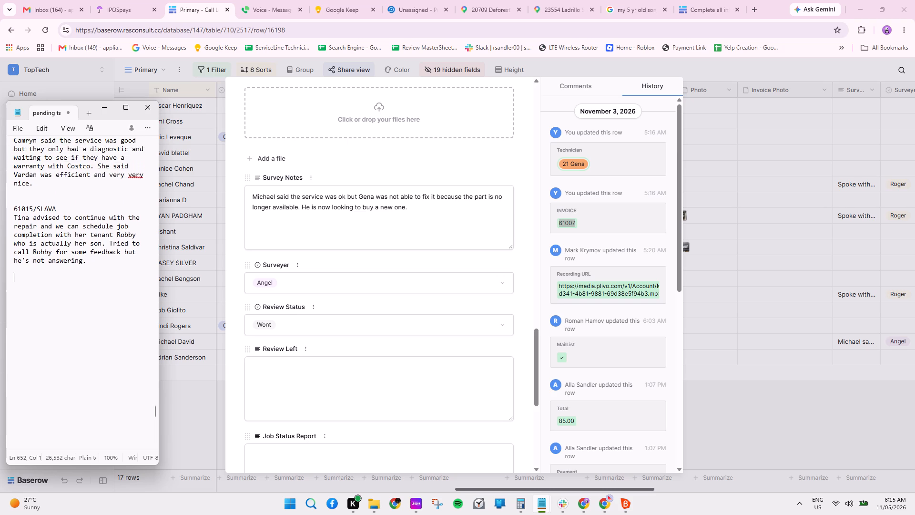
left_click(36, 273)
key("asterisk")
key("asterisk")
key("asterisk")
key("asterisk")
key("asterisk")
key("asterisk")
key("asterisk")
key("asterisk")
key("asterisk")
key("asterisk")
key("asterisk")
key("asterisk")
key("asterisk")
key("asterisk")
key("asterisk")
key("asterisk")
key("asterisk")
key("asterisk")
key("asterisk")
key("asterisk")
key("Return")
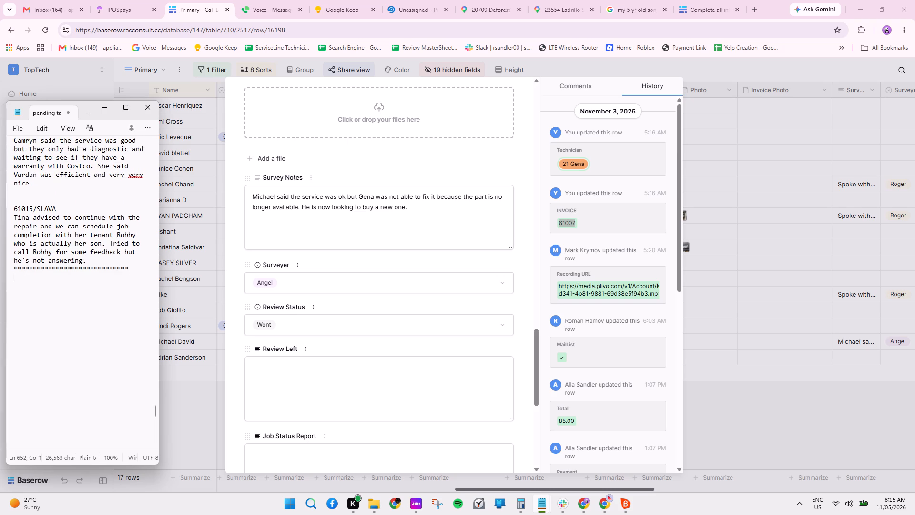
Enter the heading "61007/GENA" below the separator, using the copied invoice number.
key("ctrl+v")
type("/GENA")
key("Return")
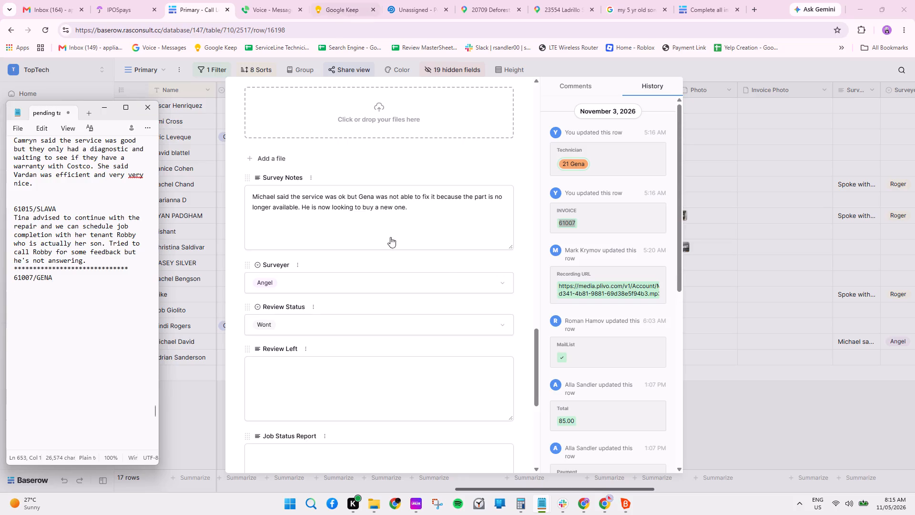
Copy the full Survey Notes text from the Baserow record and paste it under the 61007/GENA heading in Notepad.
triple_click(414, 203)
key("ctrl+c")
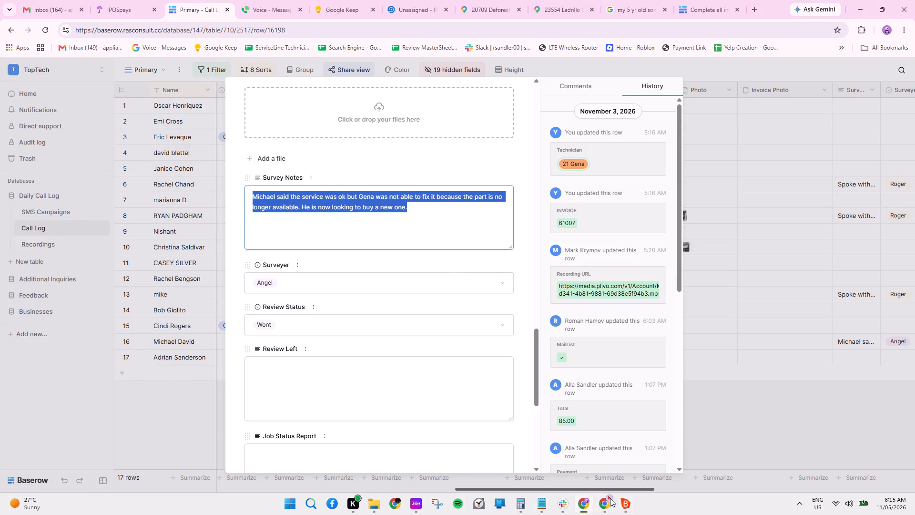
left_click(528, 498)
left_click(526, 500)
left_click(541, 504)
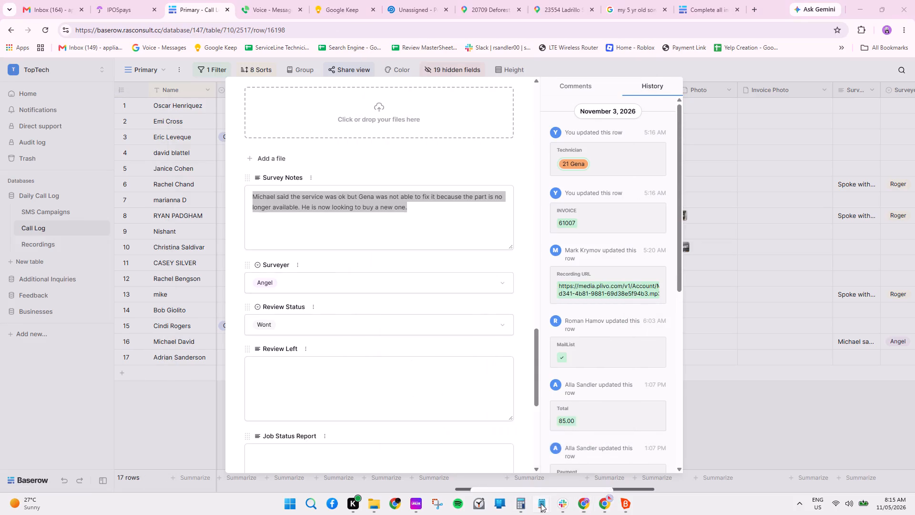
left_click(585, 463)
key("ctrl+v")
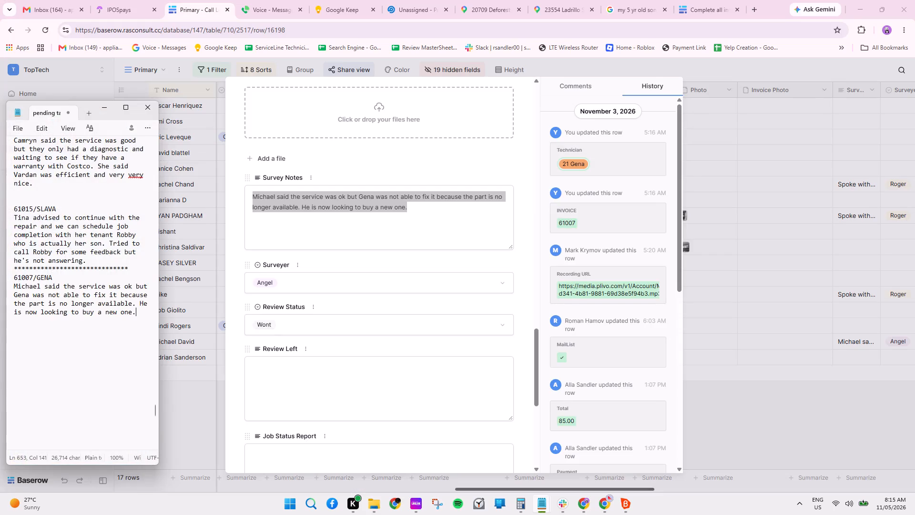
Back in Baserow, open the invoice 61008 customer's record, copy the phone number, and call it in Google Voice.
left_click(800, 427)
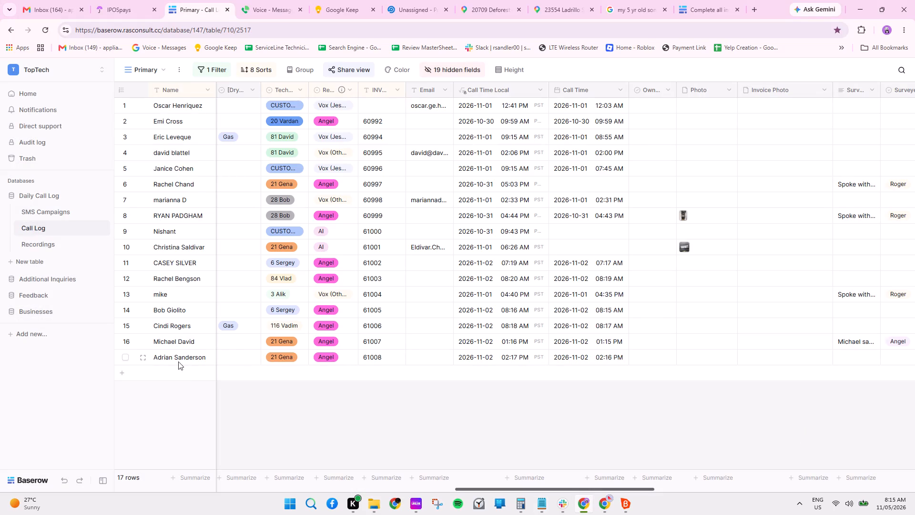
left_click(143, 358)
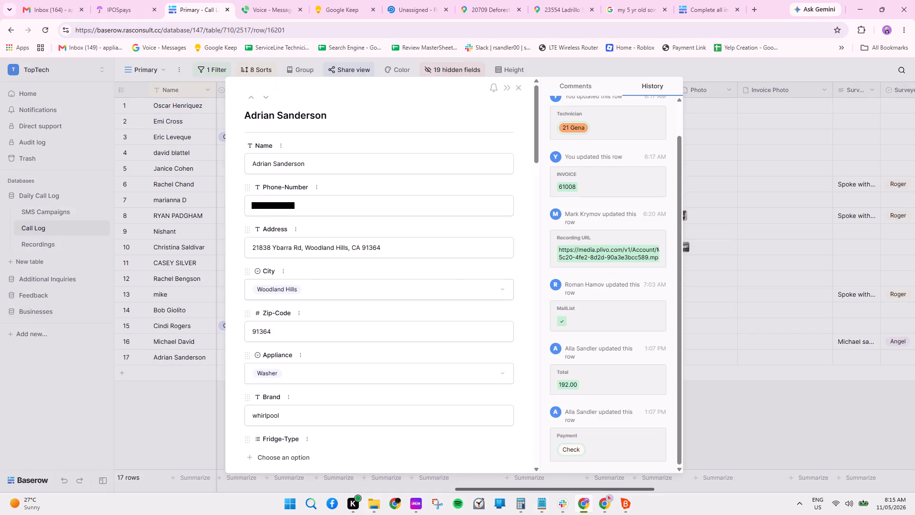
triple_click(269, 205)
right_click(270, 204)
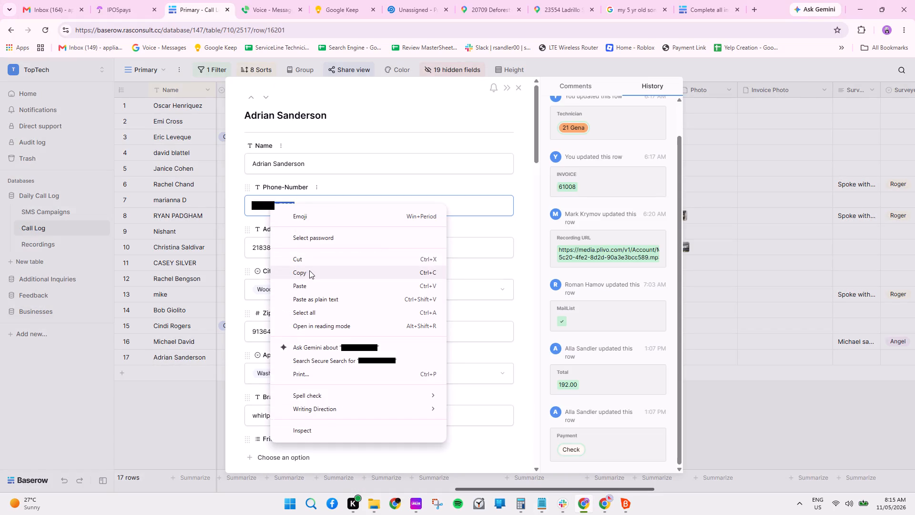
left_click(309, 270)
left_click(273, 10)
left_click(795, 137)
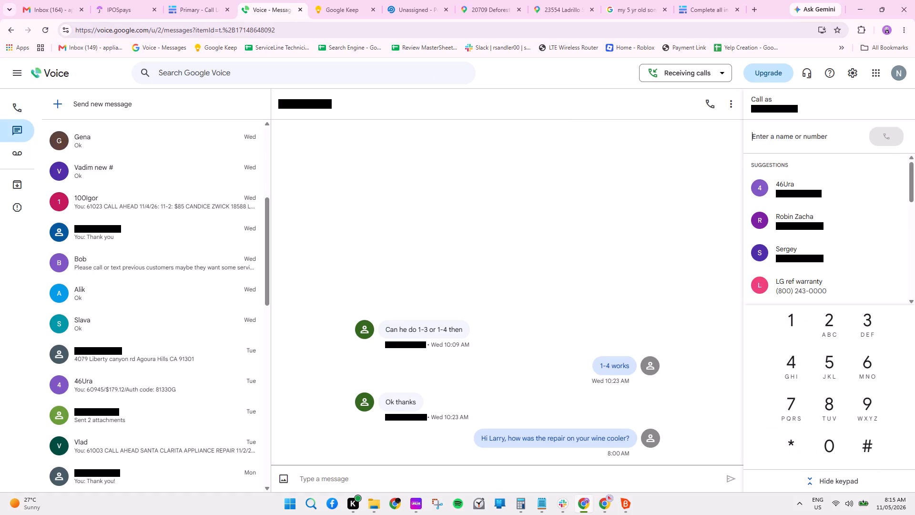
key("ctrl+v")
left_click(883, 135)
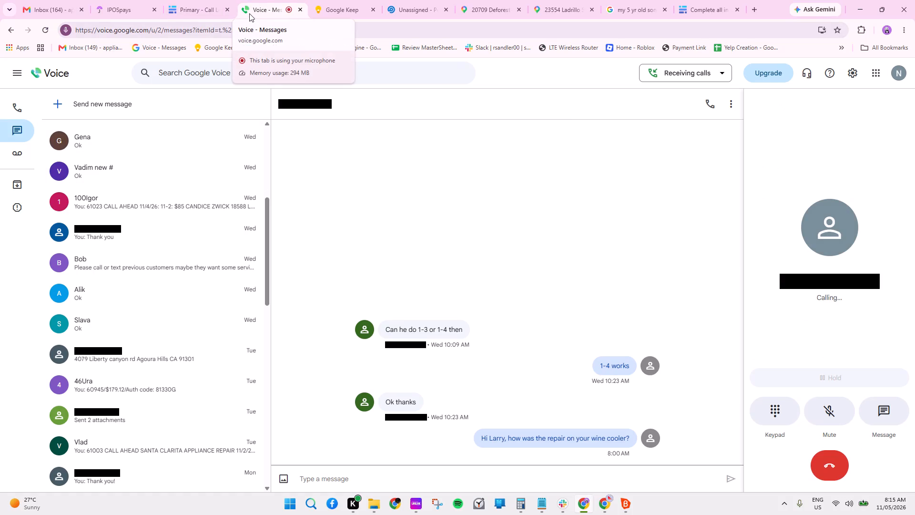
While the call is being placed, review the appliance, problem and service details in the customer's Baserow record.
scroll(175, 230, "up", 1)
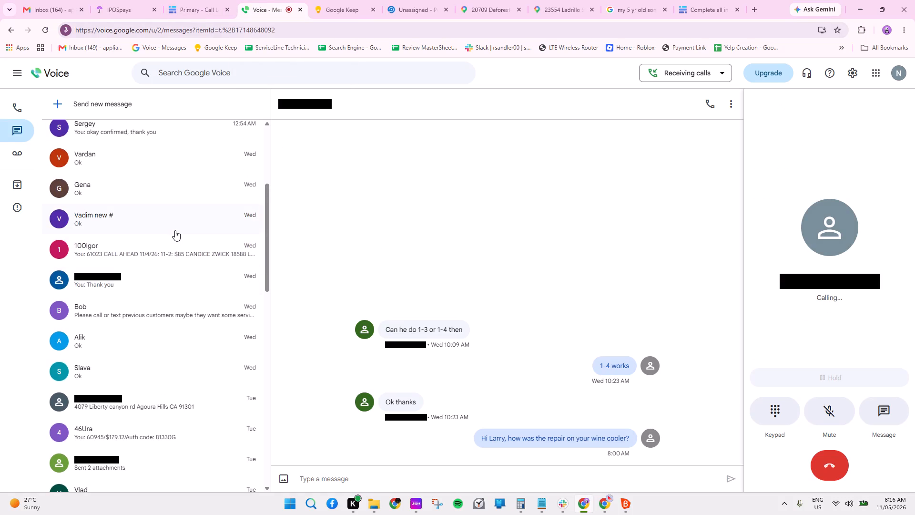
scroll(175, 230, "up", 6)
left_click(194, 4)
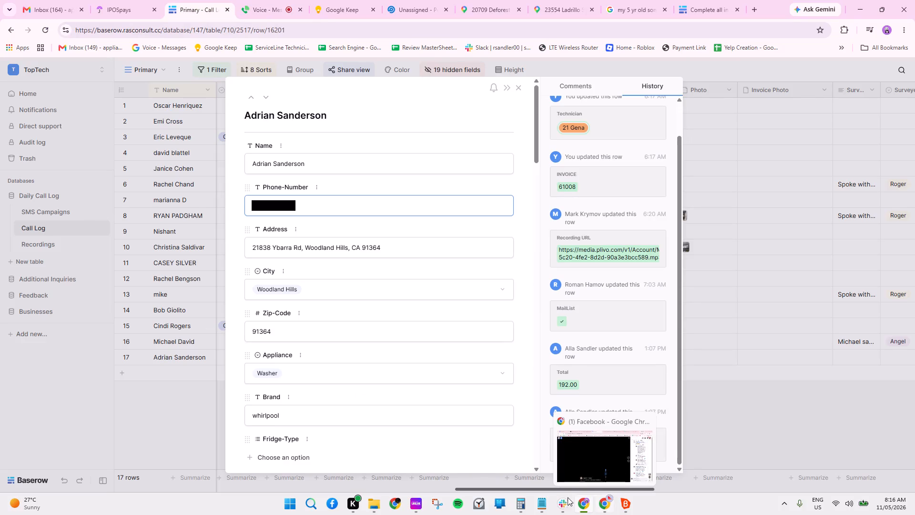
scroll(401, 328, "down", 3)
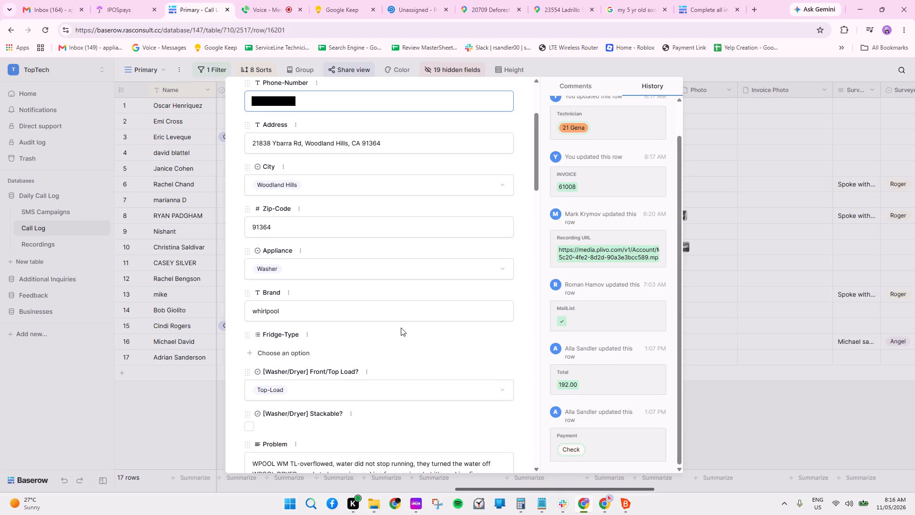
scroll(401, 328, "down", 4)
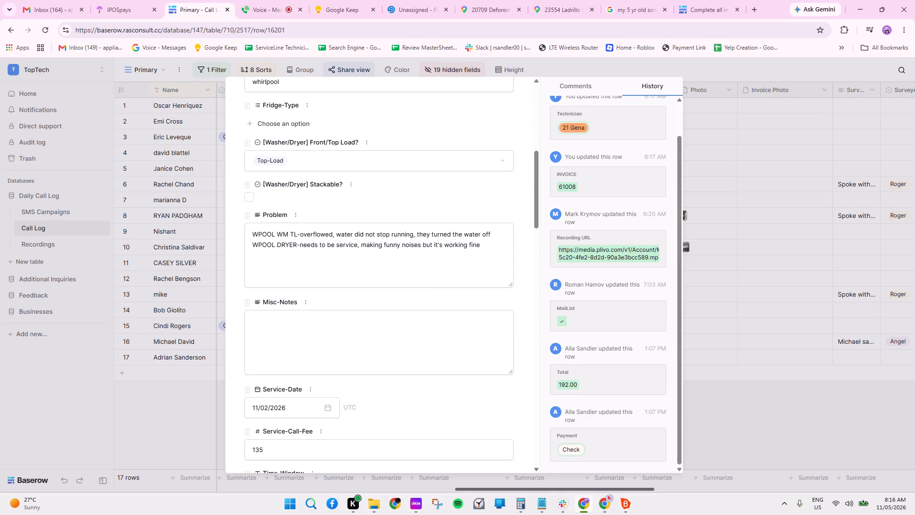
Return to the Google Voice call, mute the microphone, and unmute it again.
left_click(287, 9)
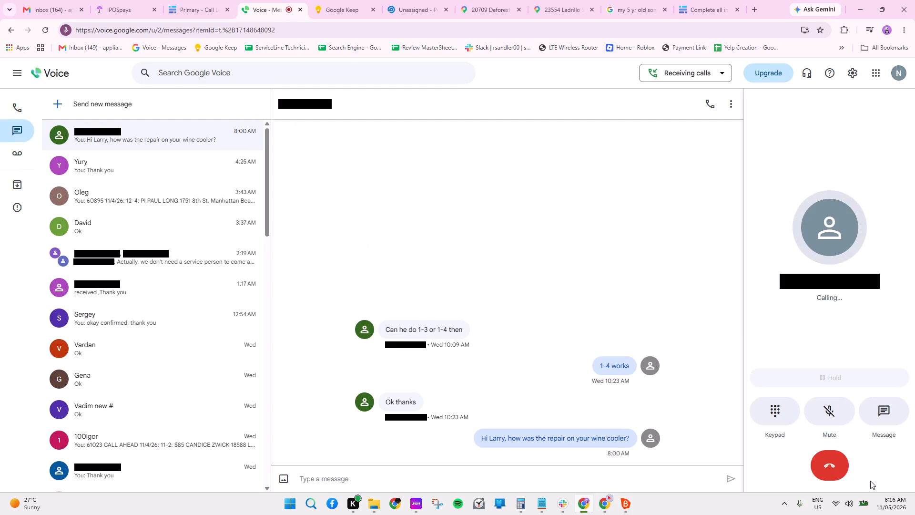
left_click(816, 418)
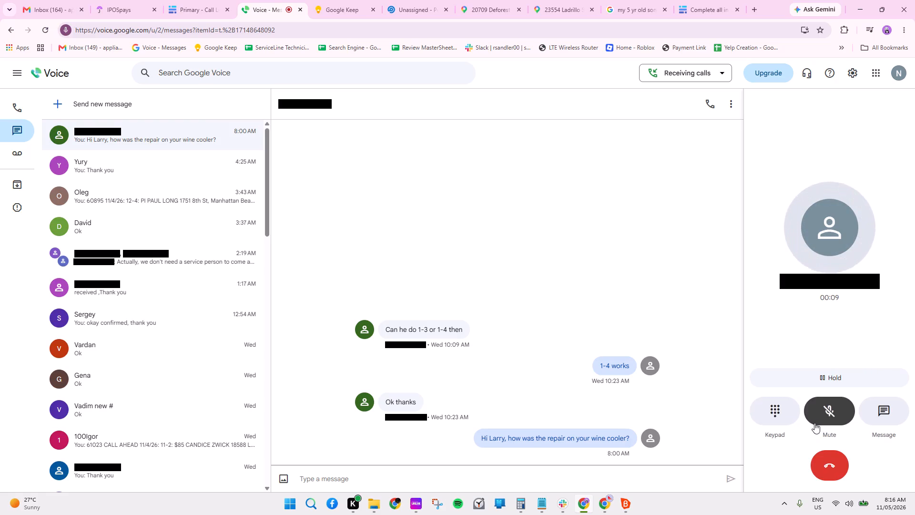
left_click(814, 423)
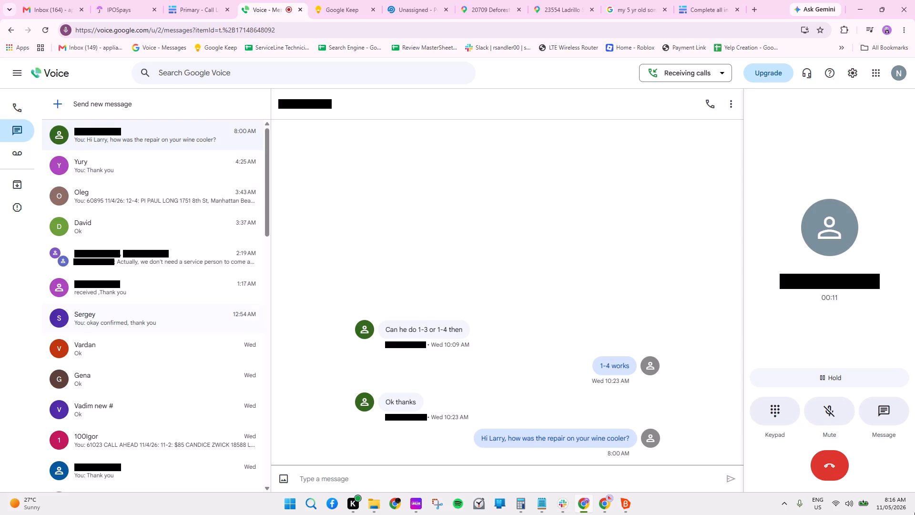
Check the reported problem in the customer's Baserow record, and return to the ongoing Google Voice call.
left_click(179, 12)
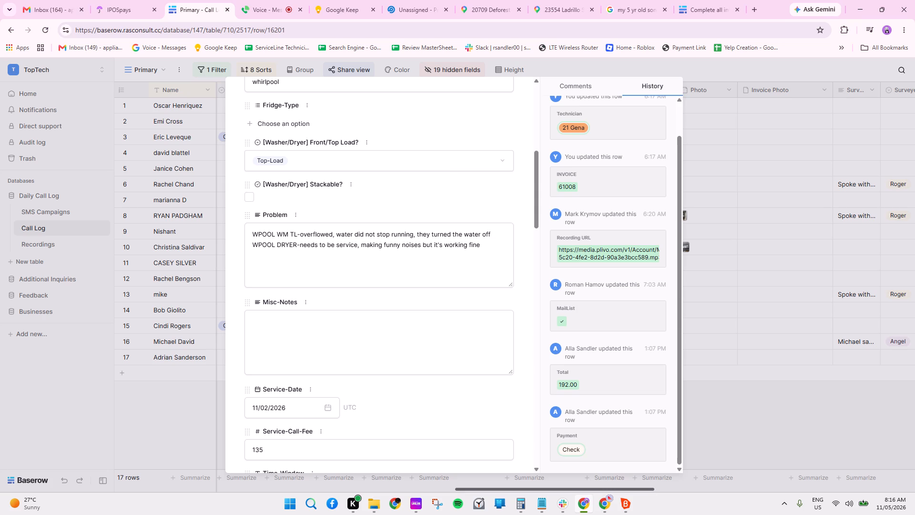
left_click(399, 357)
left_click(268, 15)
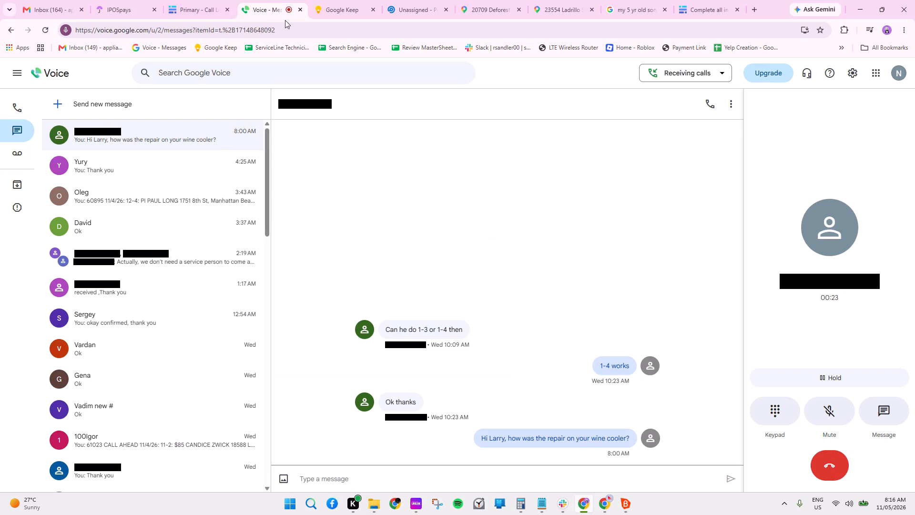
Send the keypad tones 1, # and 3 in the ongoing Google Voice call, and end the call.
left_click(781, 419)
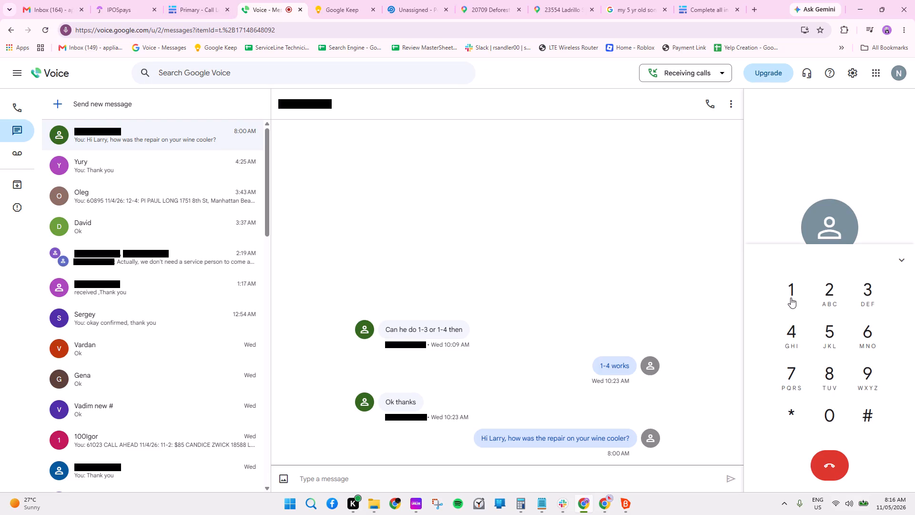
left_click(792, 294)
left_click(868, 419)
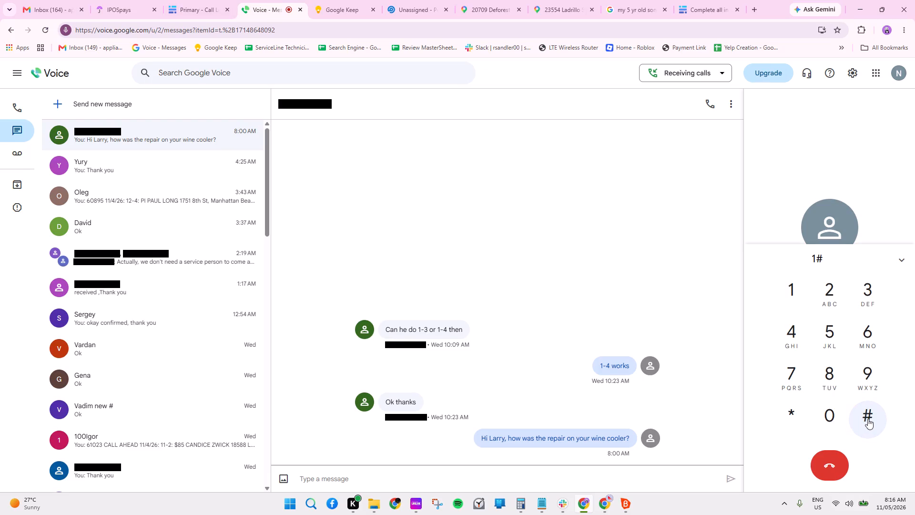
left_click(874, 294)
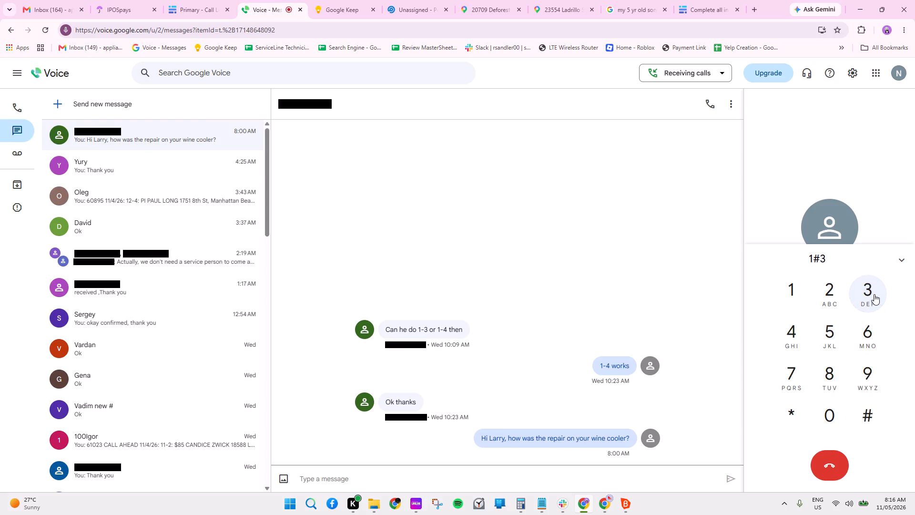
left_click(823, 472)
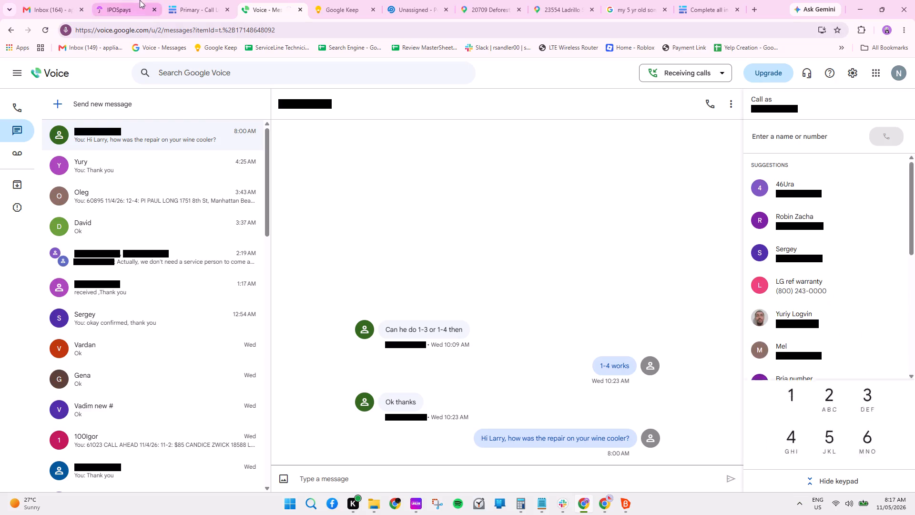
left_click(204, 9)
left_click(145, 395)
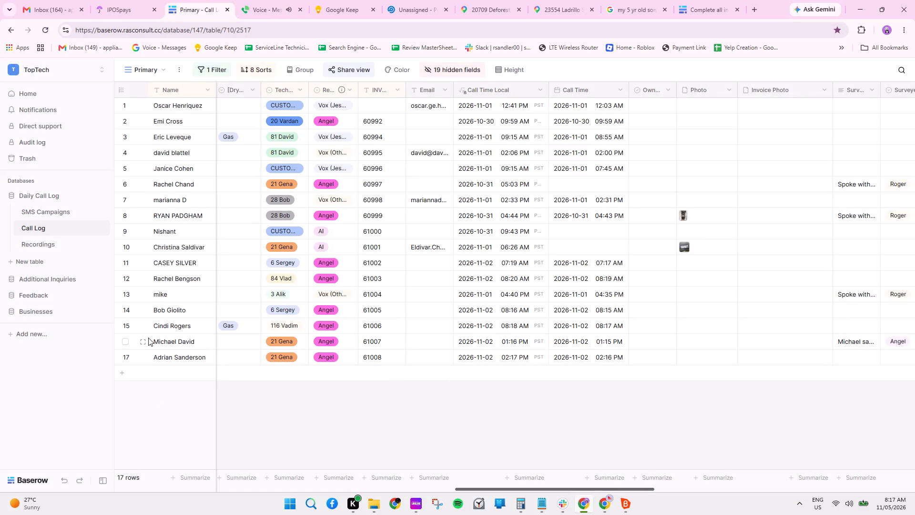
left_click(142, 310)
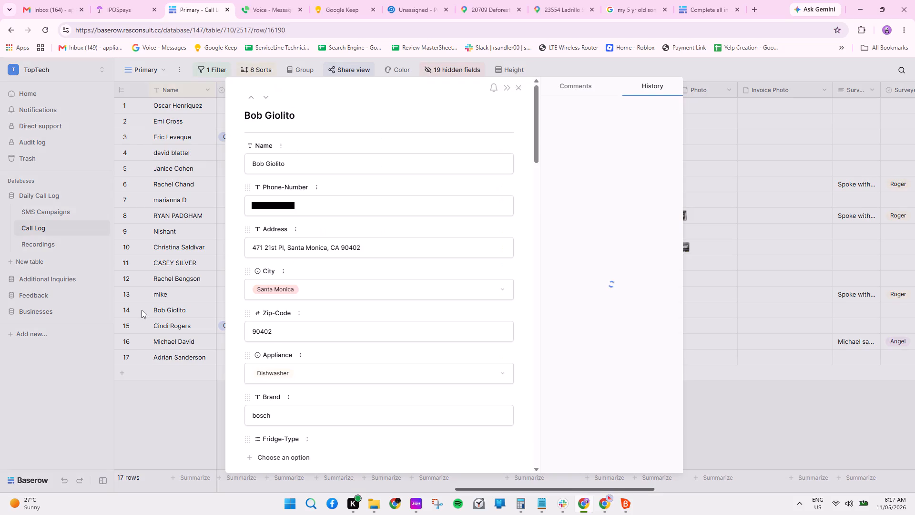
triple_click(281, 207)
right_click(281, 207)
left_click(321, 278)
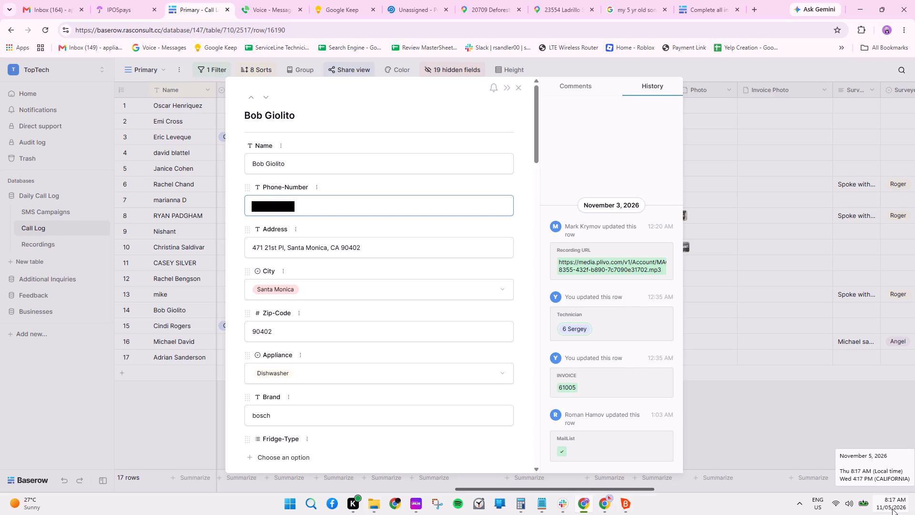
left_click(274, 3)
left_click(786, 135)
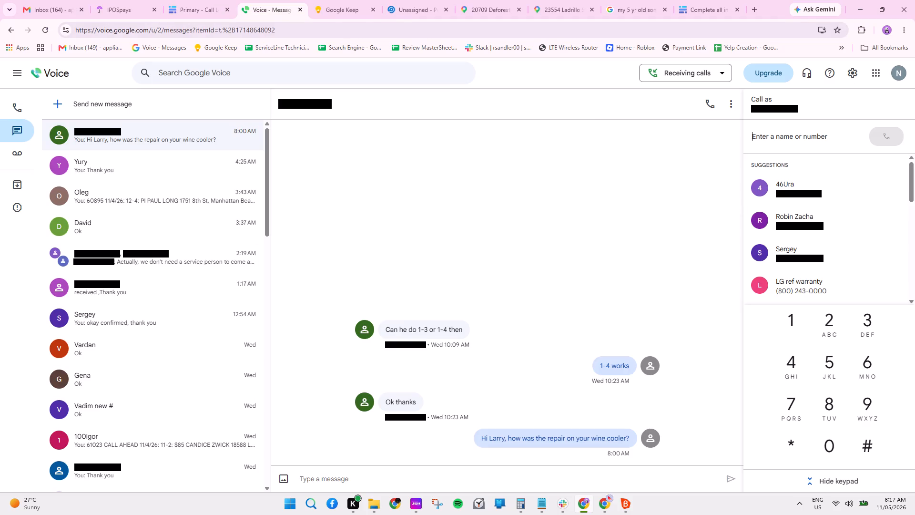
right_click(786, 135)
left_click(799, 255)
left_click(884, 136)
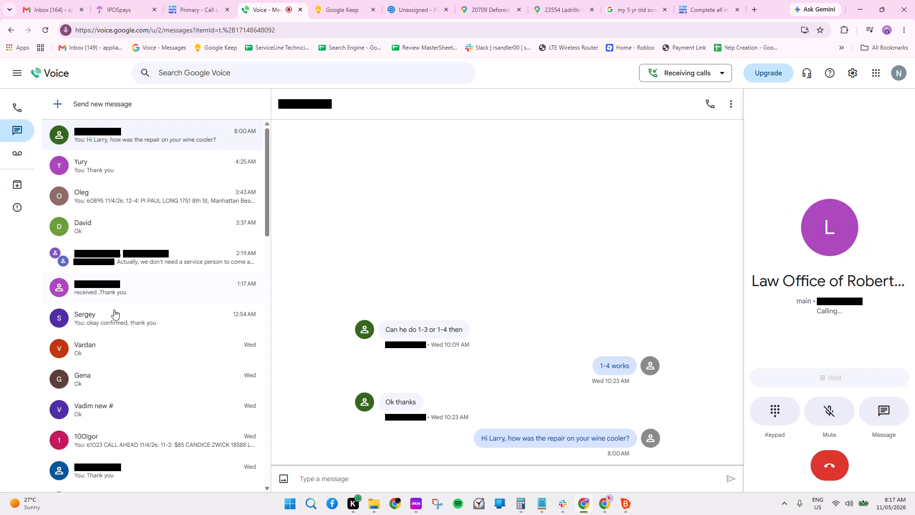
left_click(124, 322)
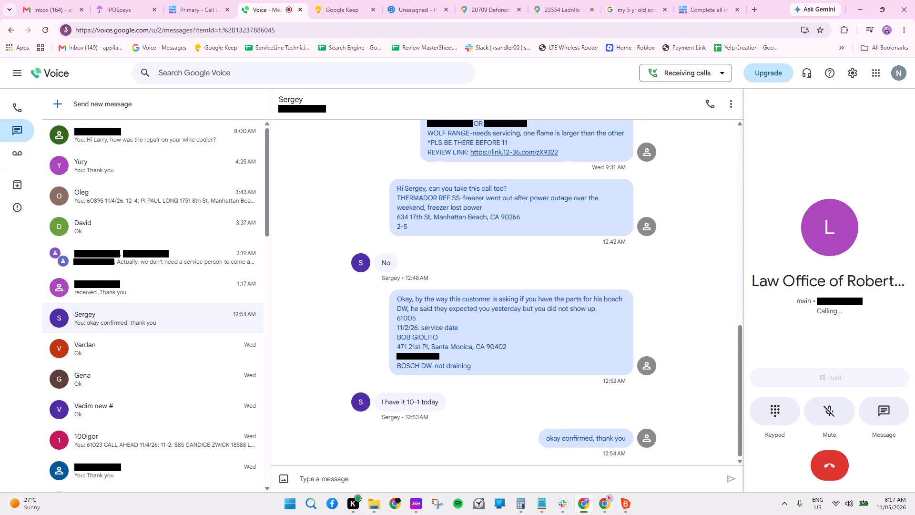
left_click(439, 488)
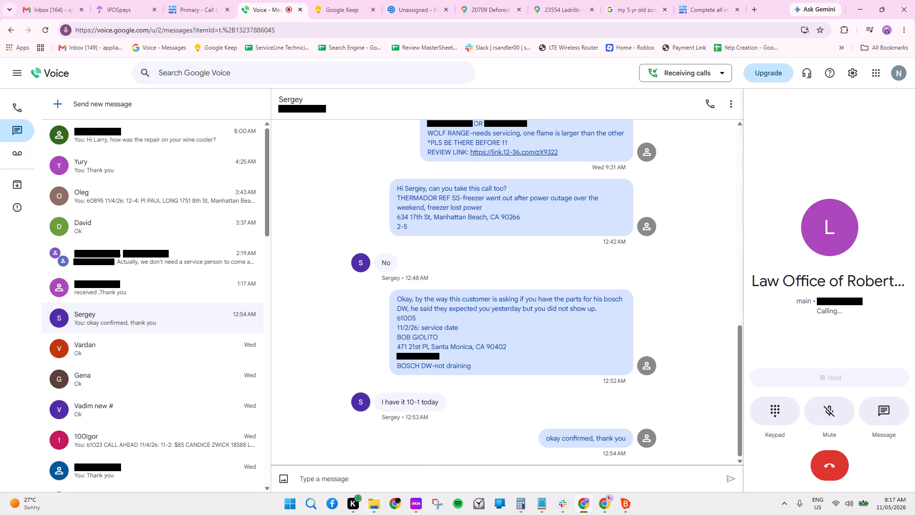
left_click(439, 488)
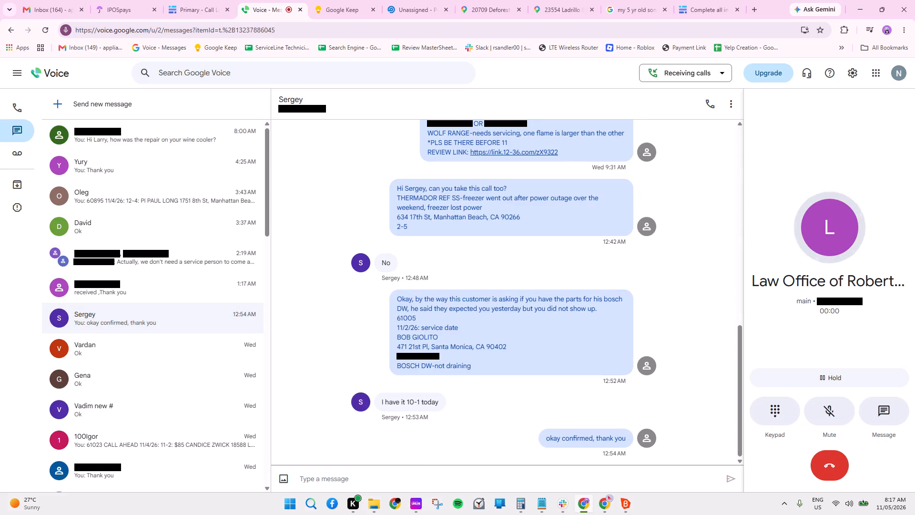
left_click(443, 481)
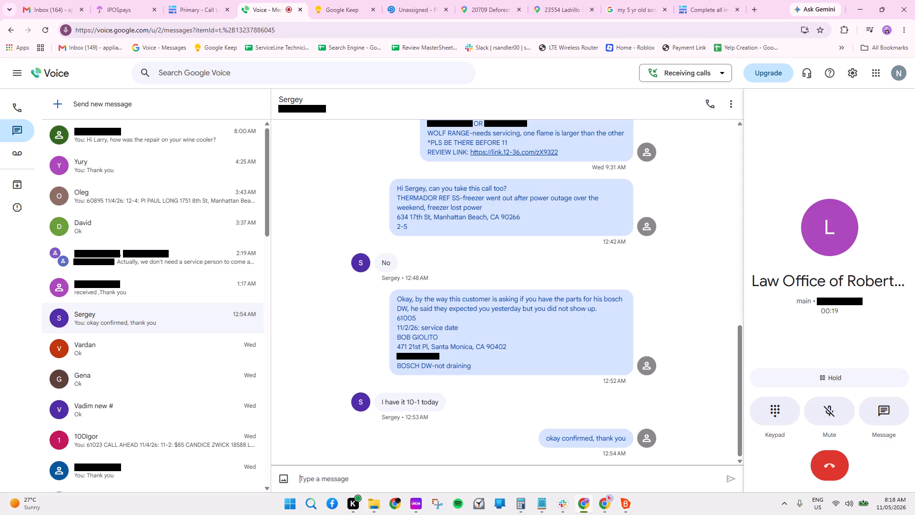
left_click(770, 420)
left_click(781, 296)
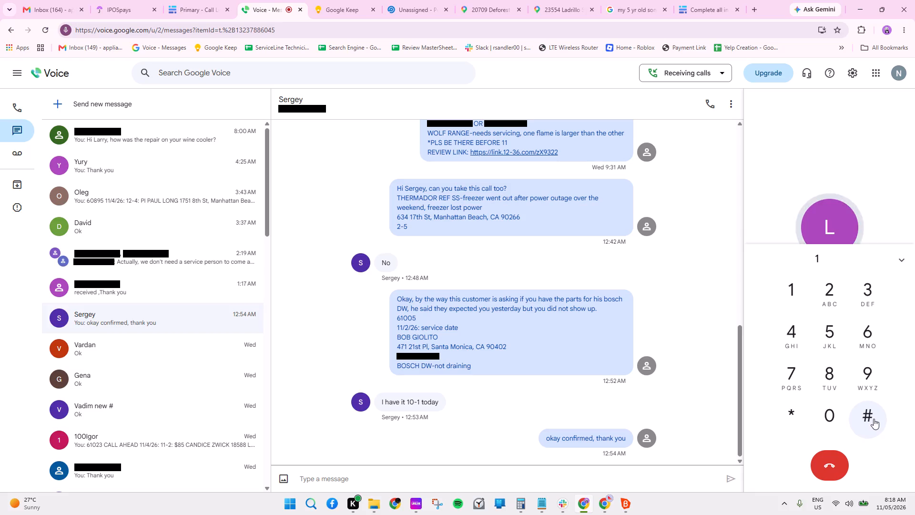
left_click(789, 292)
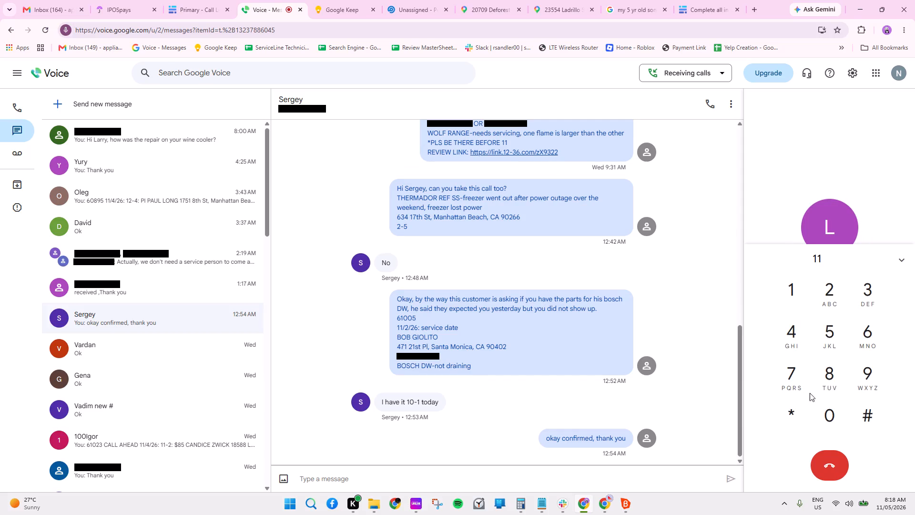
left_click(793, 339)
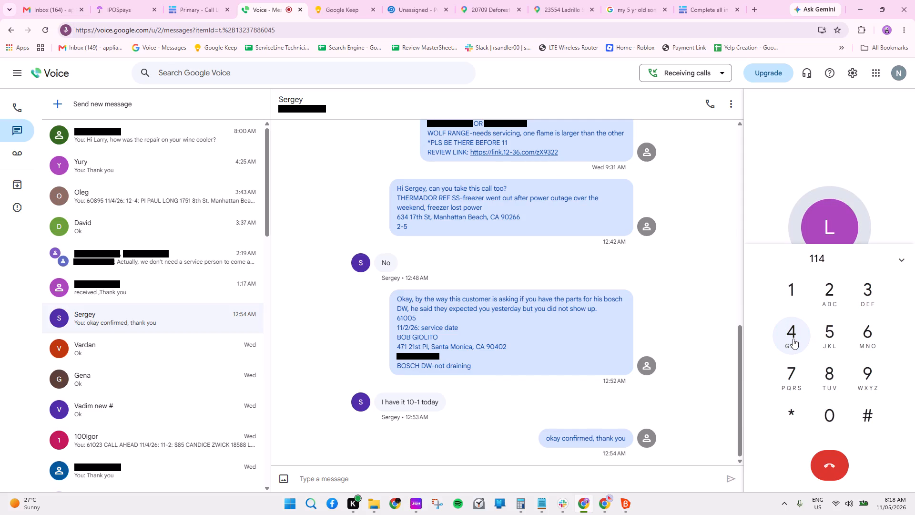
left_click(861, 415)
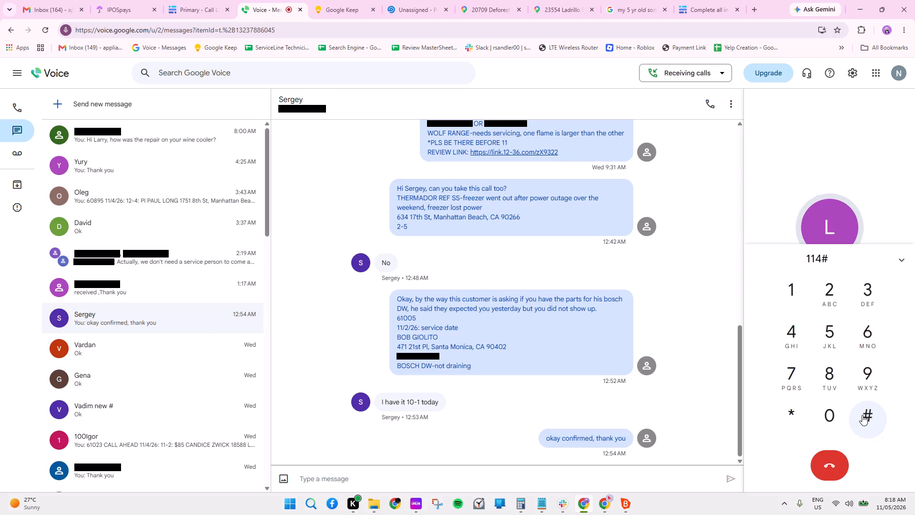
left_click(862, 415)
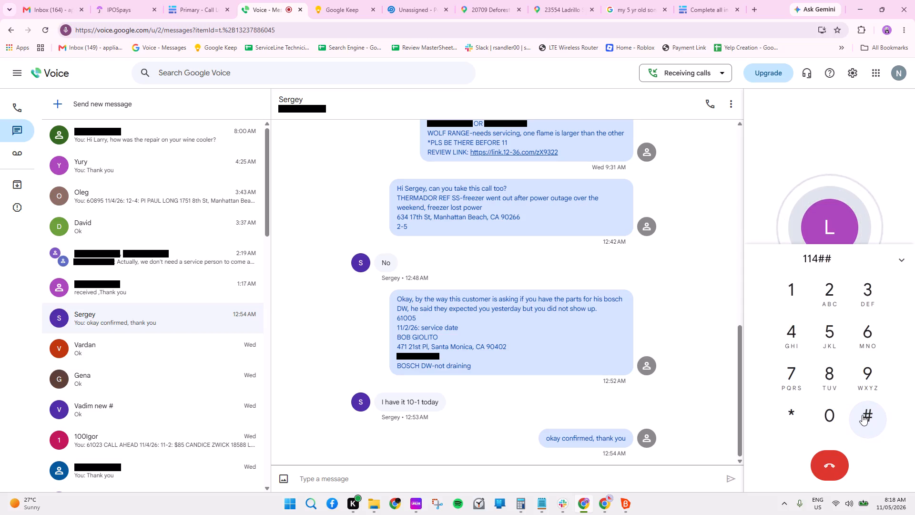
left_click(818, 470)
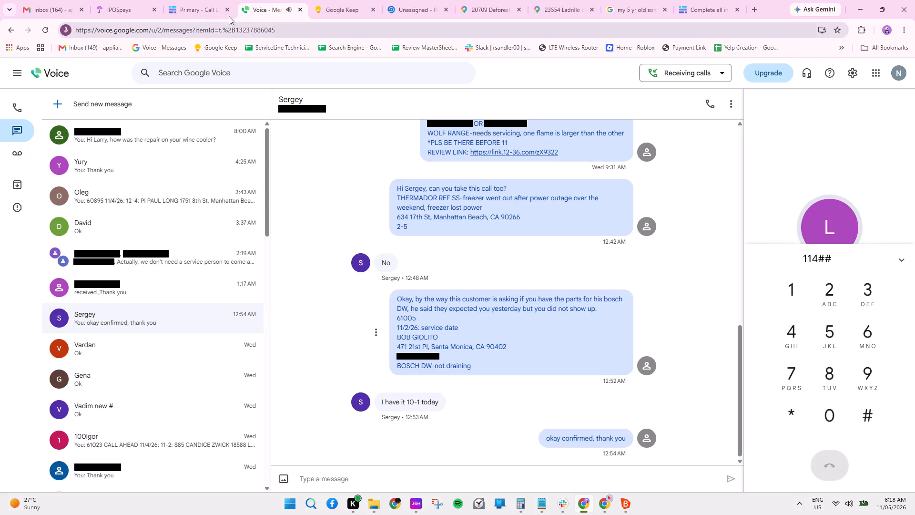
left_click(178, 0)
left_click(174, 419)
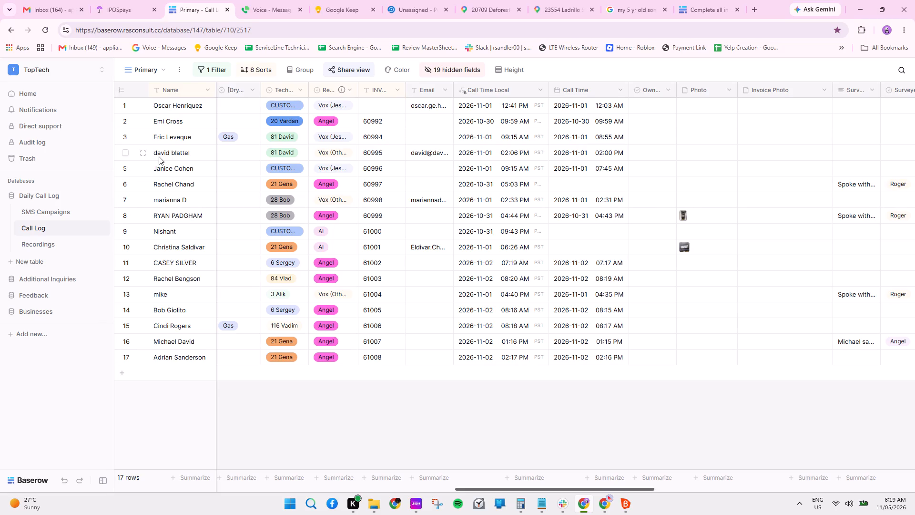
left_click(140, 262)
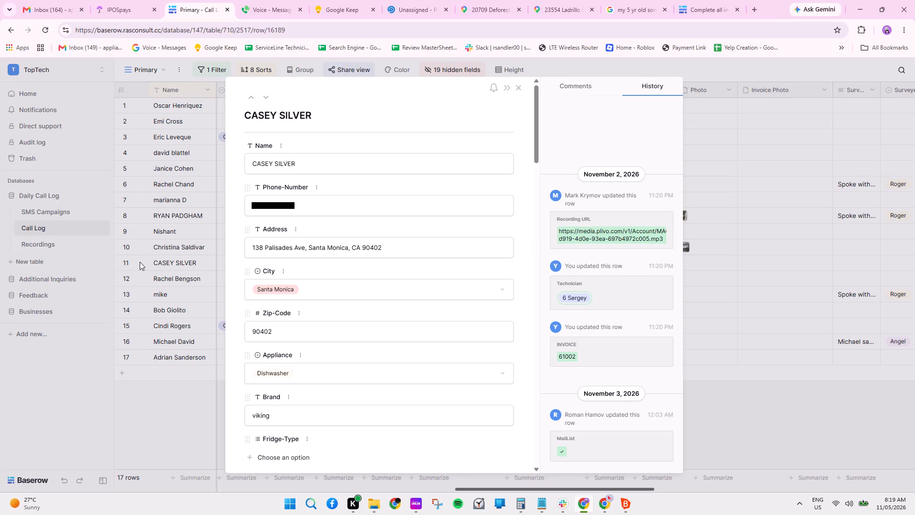
triple_click(261, 207)
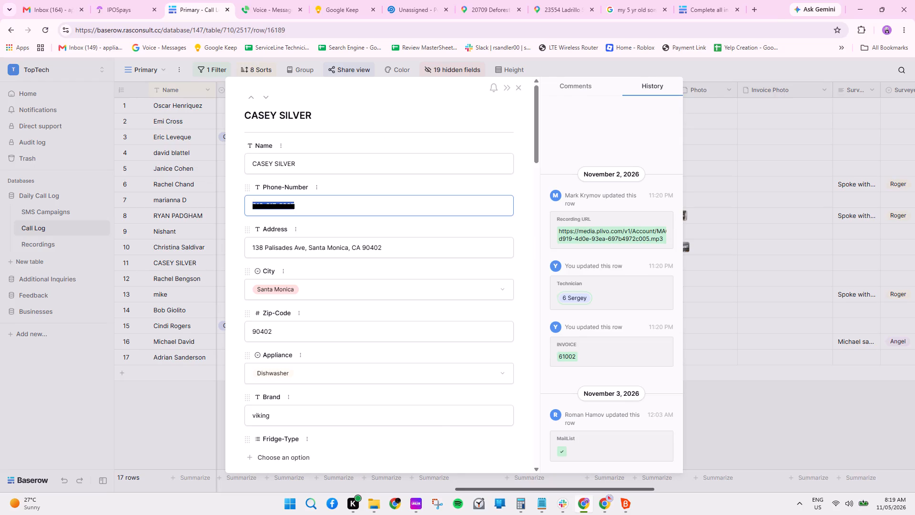
right_click(261, 206)
left_click(288, 278)
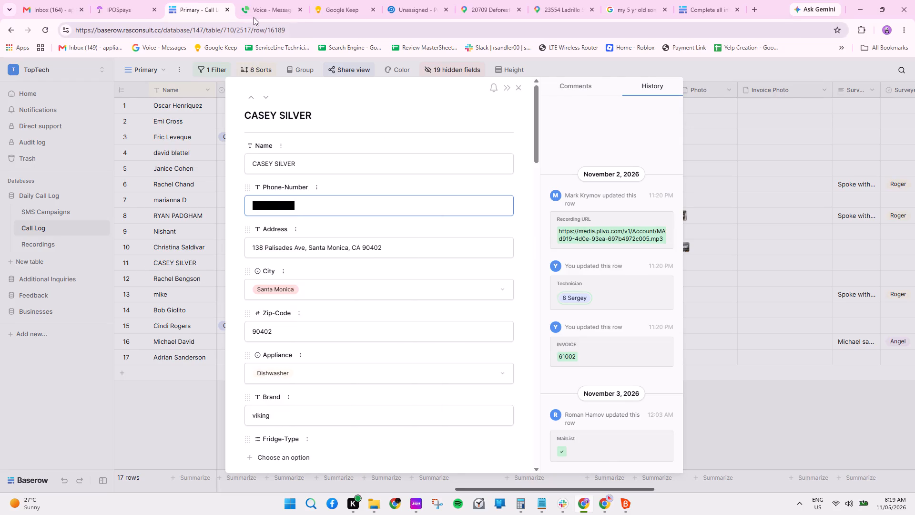
left_click(257, 10)
left_click(788, 132)
right_click(789, 137)
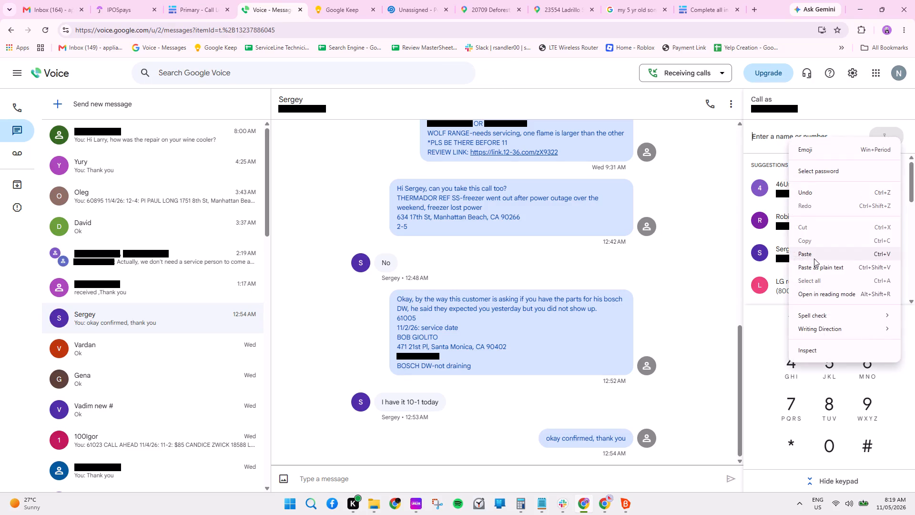
left_click(816, 257)
left_click(881, 137)
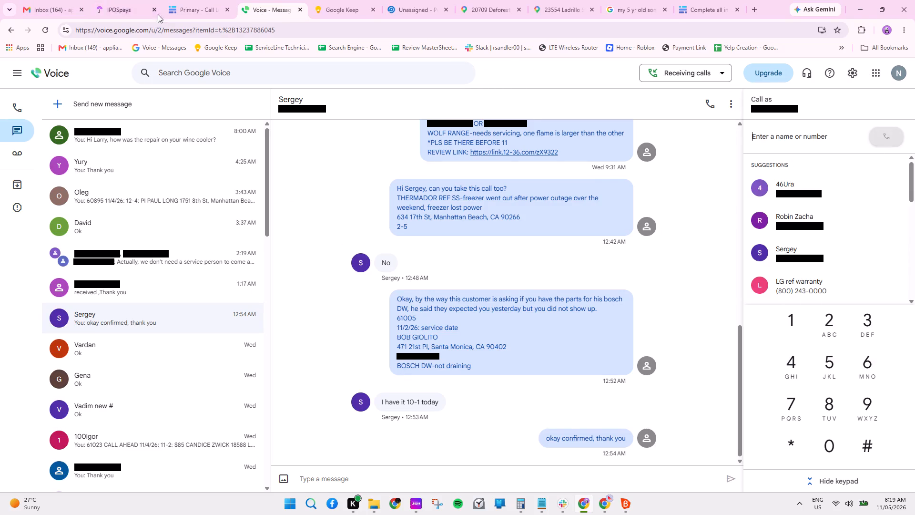
left_click(176, 5)
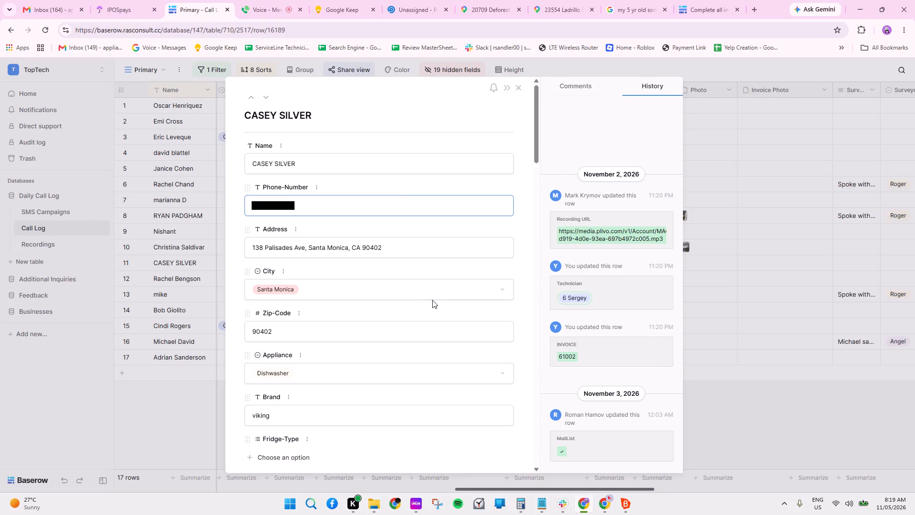
scroll(432, 300, "down", 5)
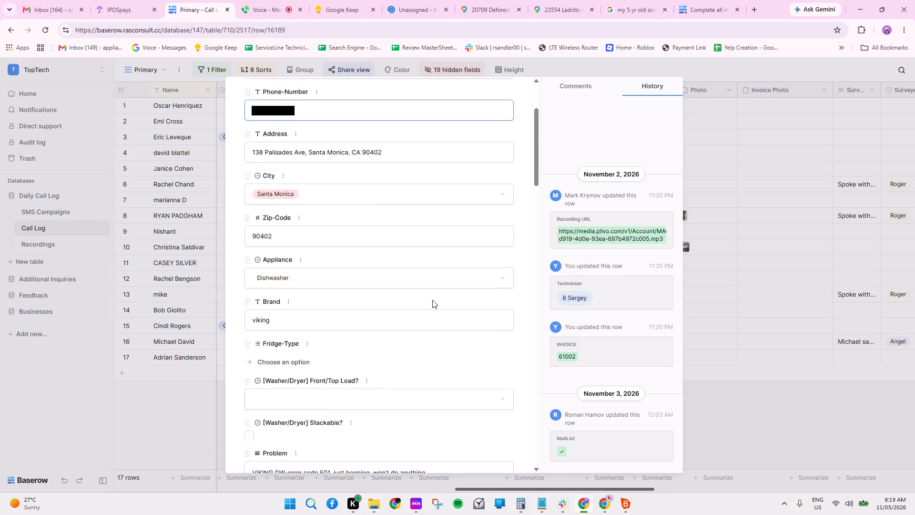
scroll(432, 300, "down", 3)
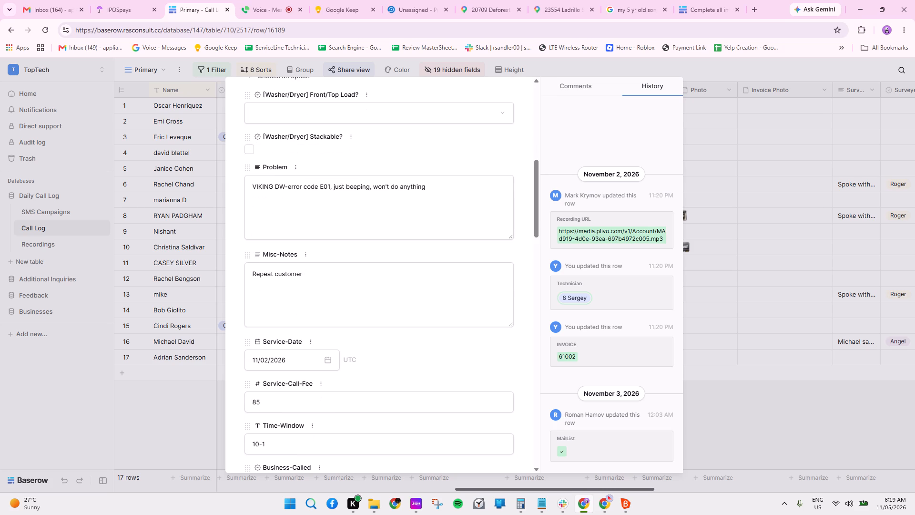
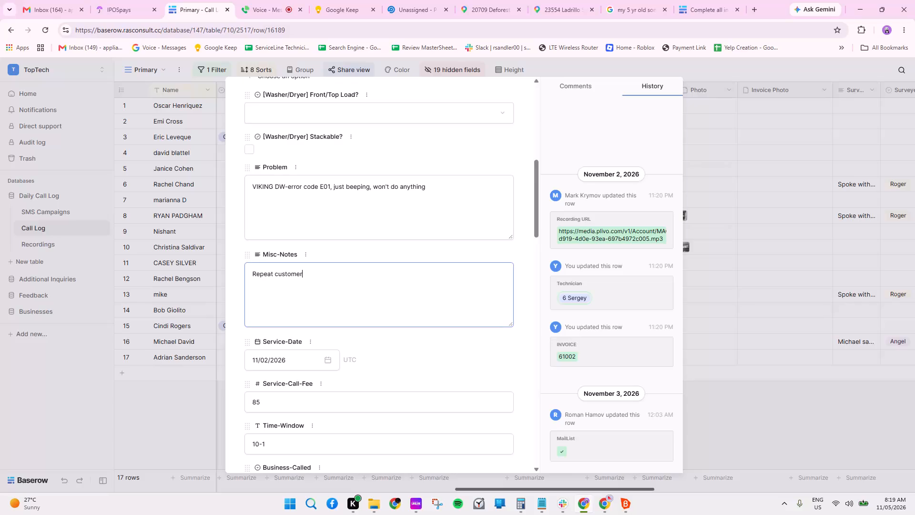
scroll(432, 300, "up", 3)
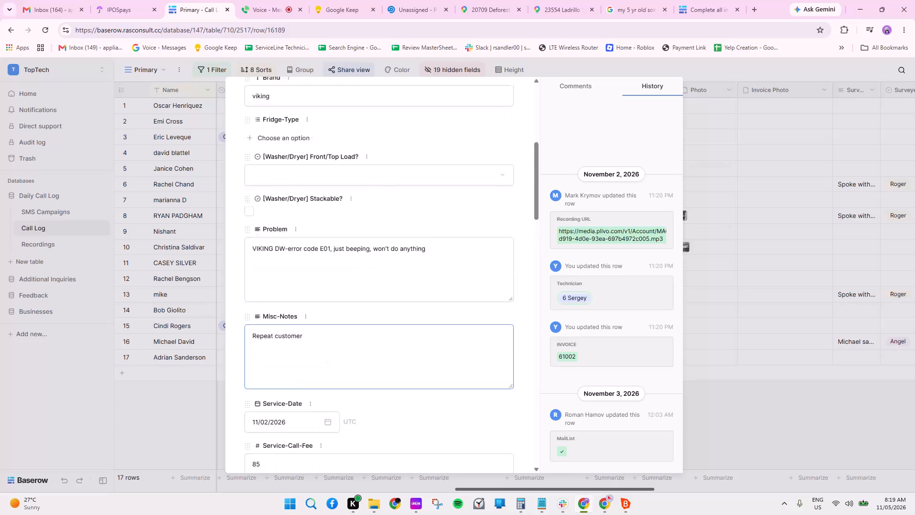
scroll(432, 300, "up", 4)
left_click(275, 13)
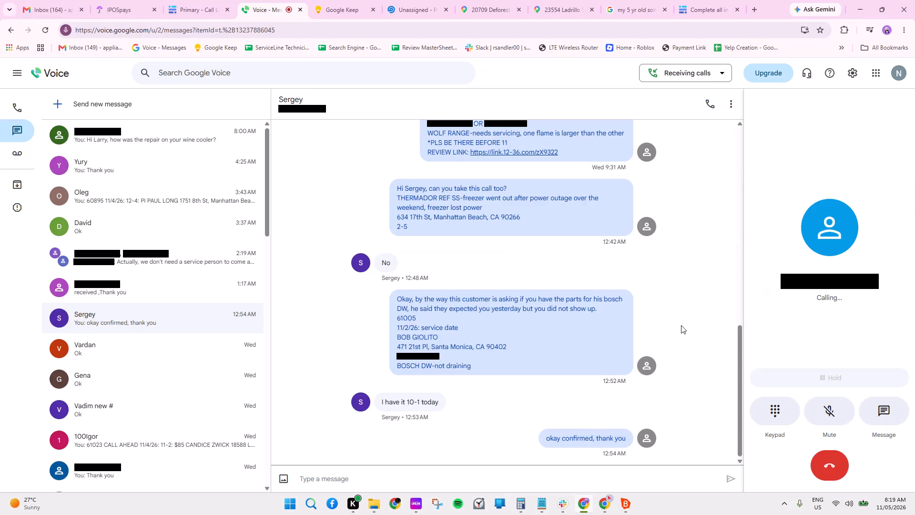
left_click(821, 412)
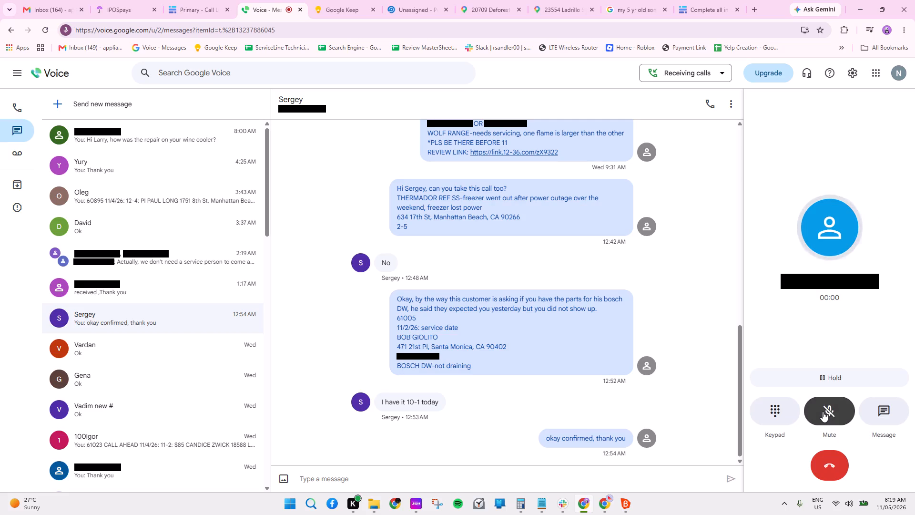
left_click(823, 412)
left_click(213, 10)
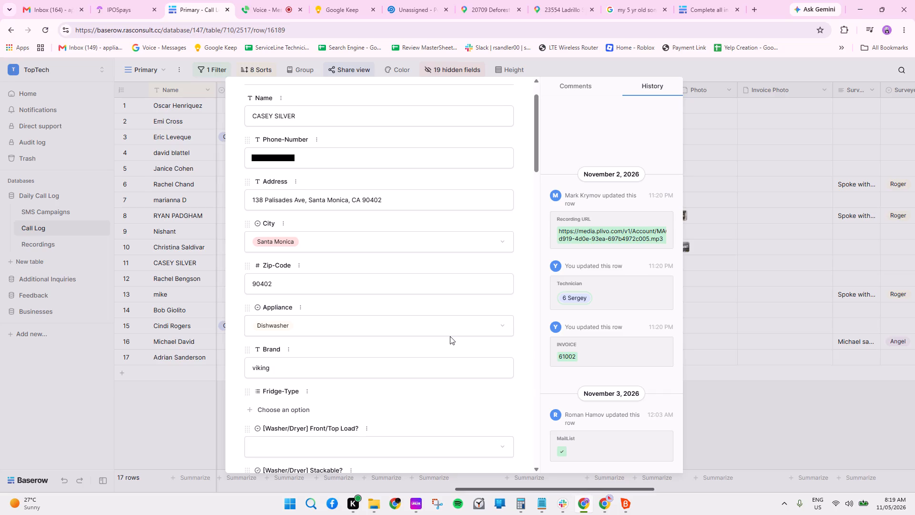
scroll(450, 336, "down", 8)
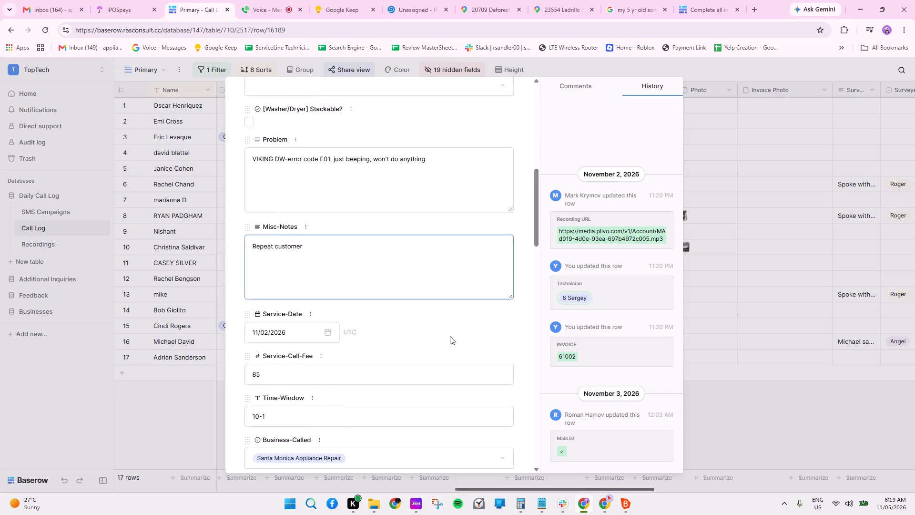
scroll(450, 336, "down", 11)
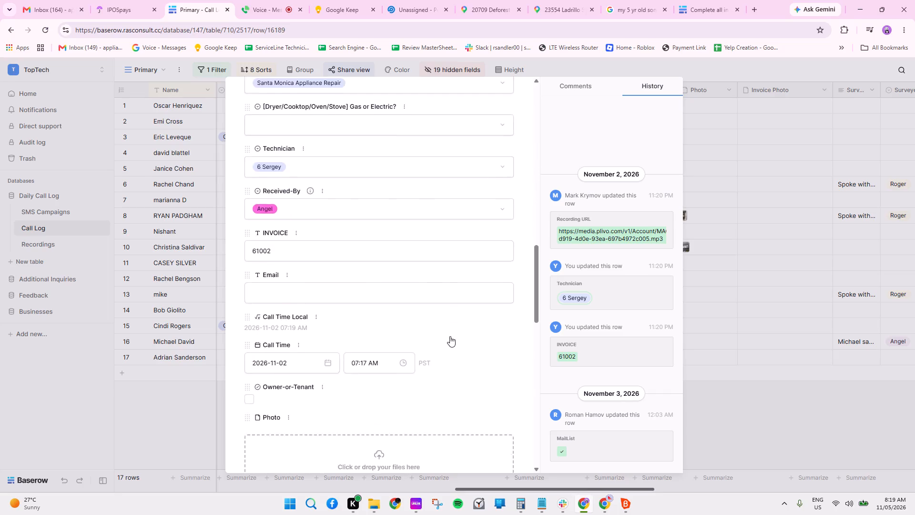
scroll(450, 336, "down", 4)
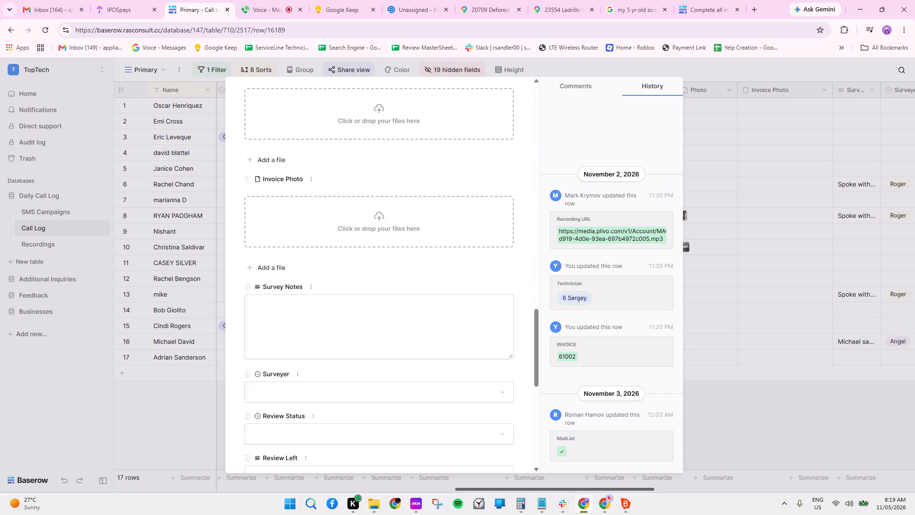
left_click(348, 296)
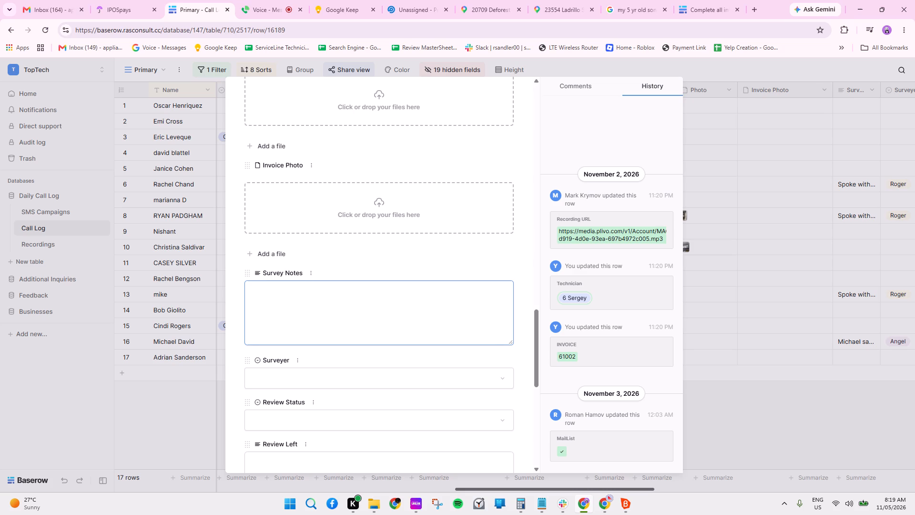
scroll(348, 296, "up", 10)
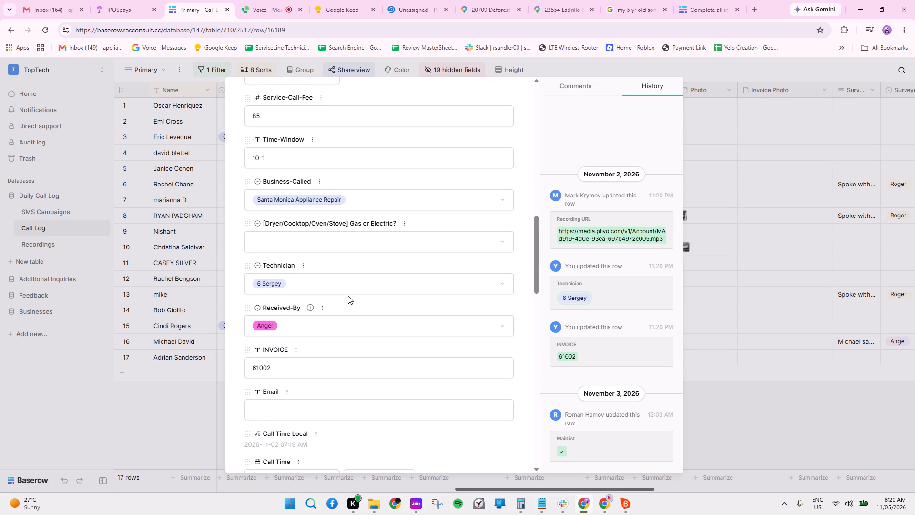
scroll(348, 296, "down", 8)
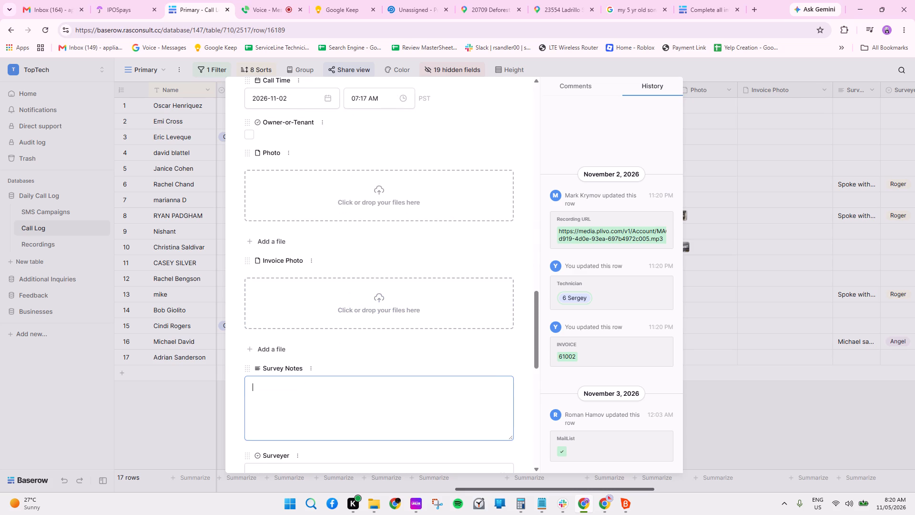
left_click(305, 395)
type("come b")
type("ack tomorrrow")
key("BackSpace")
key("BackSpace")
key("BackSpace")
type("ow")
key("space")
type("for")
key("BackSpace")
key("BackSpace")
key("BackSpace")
left_click(334, 386)
left_click(275, 13)
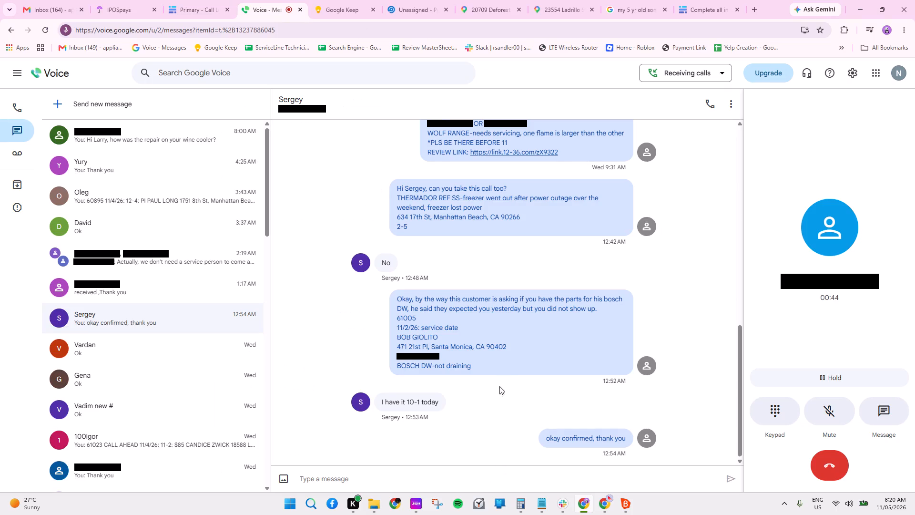
left_click(541, 479)
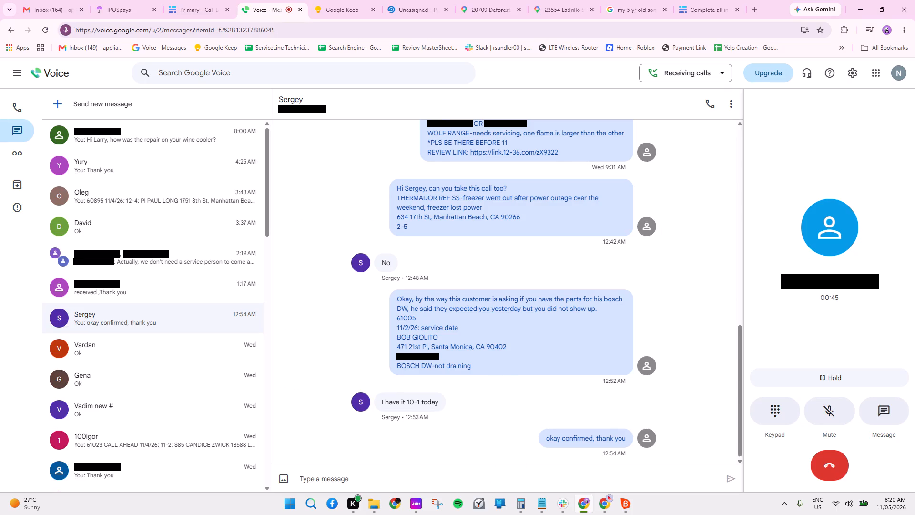
left_click(541, 479)
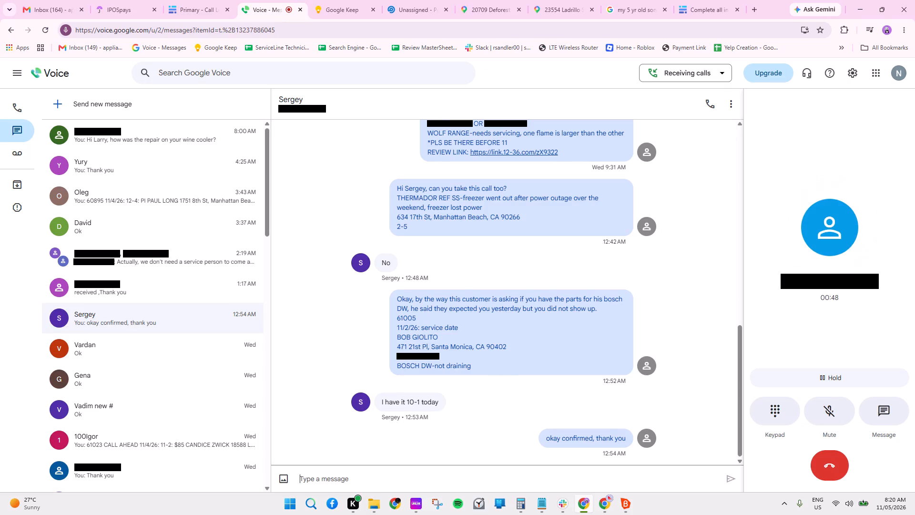
left_click(544, 482)
left_click(564, 472)
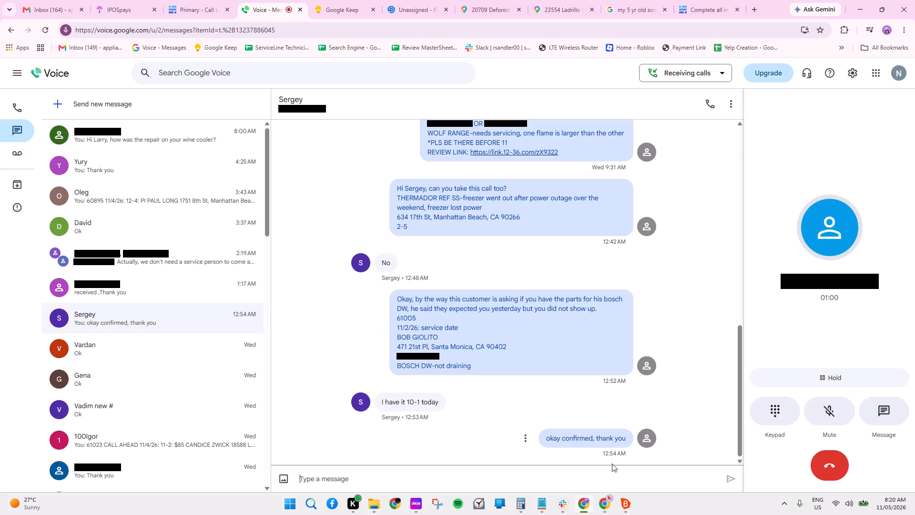
left_click(700, 475)
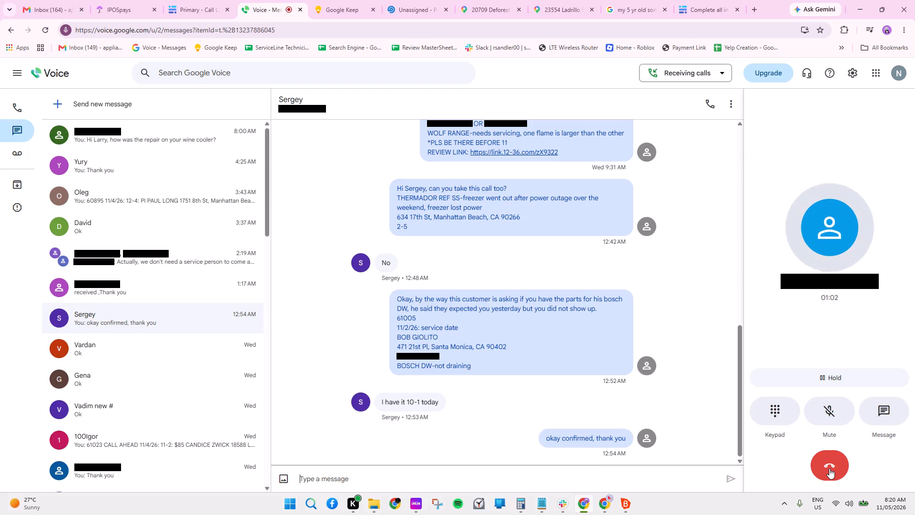
left_click(829, 468)
In Baserow, complete the Survey Notes: "Casey said the service was fine, she said Sergey told her he will come back tomorrow to install the parts.".
left_click(183, 6)
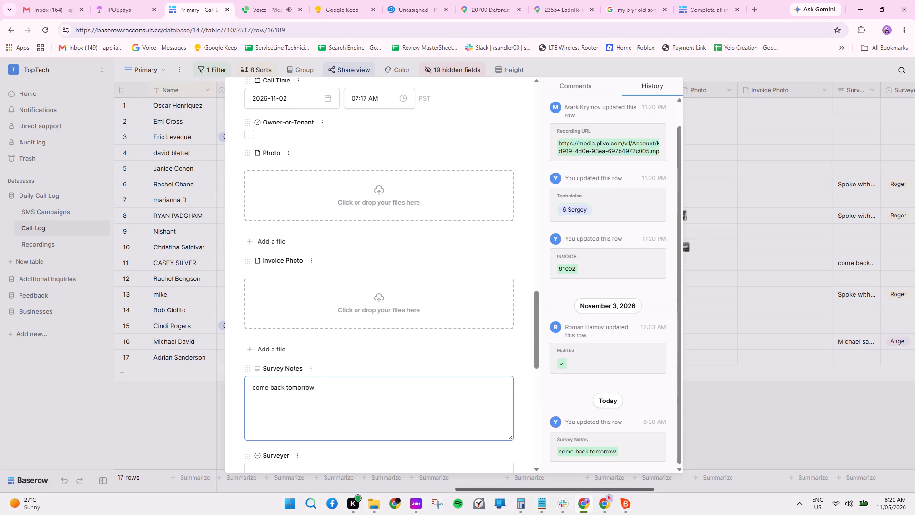
left_click(252, 386)
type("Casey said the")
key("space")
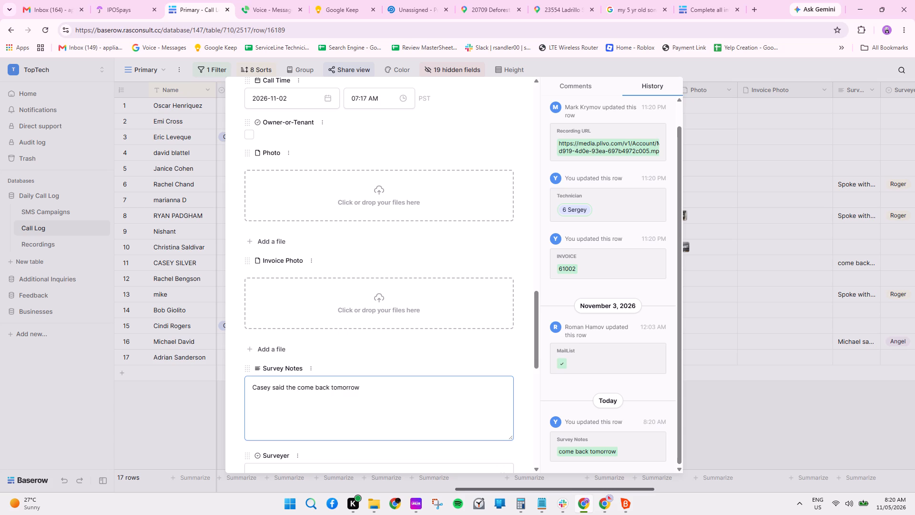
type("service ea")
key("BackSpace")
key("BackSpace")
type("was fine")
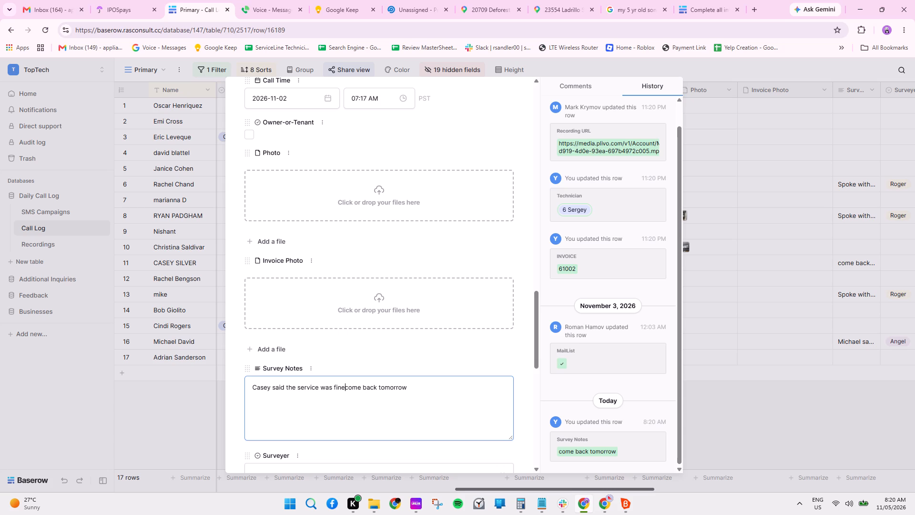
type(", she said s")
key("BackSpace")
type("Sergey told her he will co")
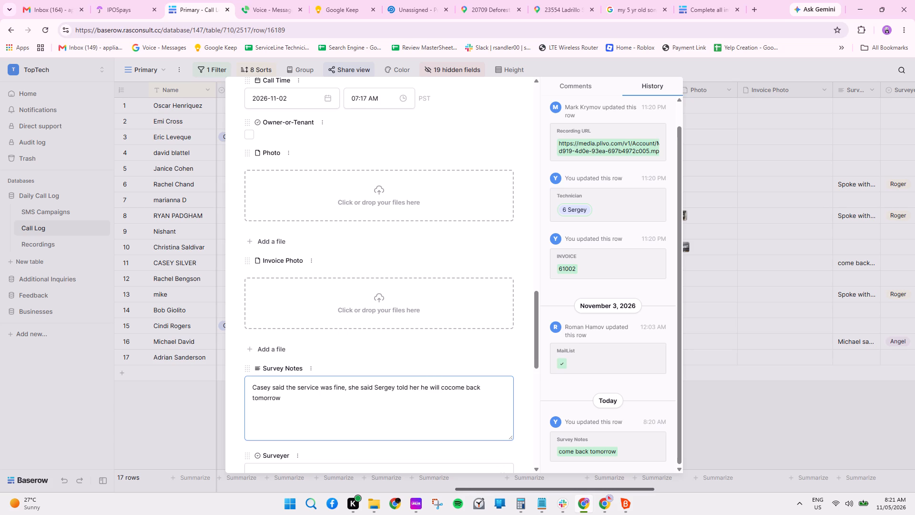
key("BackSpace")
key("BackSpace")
left_click(507, 387)
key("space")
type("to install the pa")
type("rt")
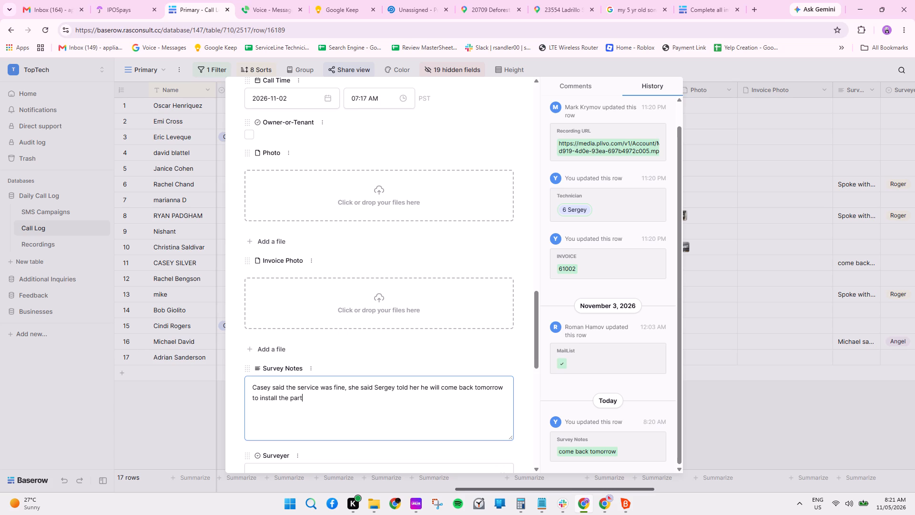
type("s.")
left_click(321, 396)
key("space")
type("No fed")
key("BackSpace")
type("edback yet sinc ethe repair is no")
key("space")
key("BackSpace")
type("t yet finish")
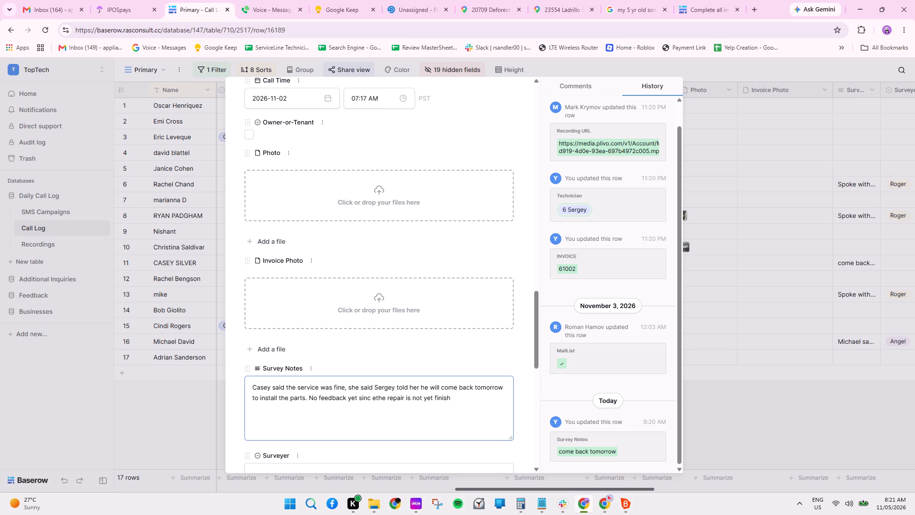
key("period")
Set the invoice 61002 record's Surveyer to Angel and Review Status to Job Pending.
scroll(321, 396, "down", 4)
left_click(283, 272)
left_click(290, 282)
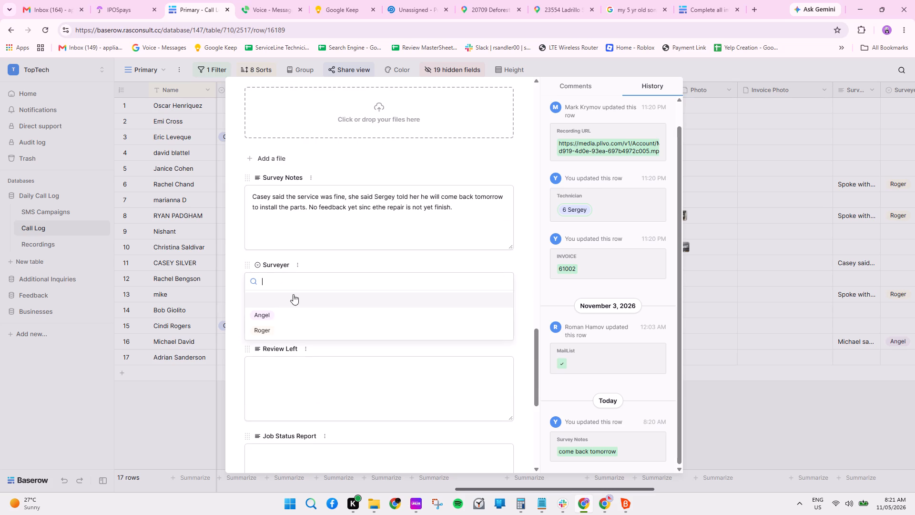
left_click(286, 312)
left_click(280, 328)
left_click(273, 389)
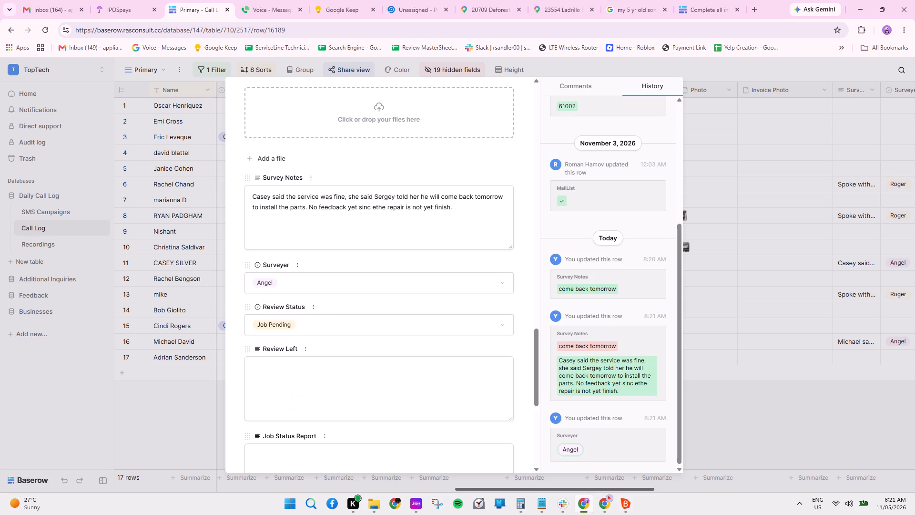
scroll(568, 312, "up", 2)
triple_click(568, 142)
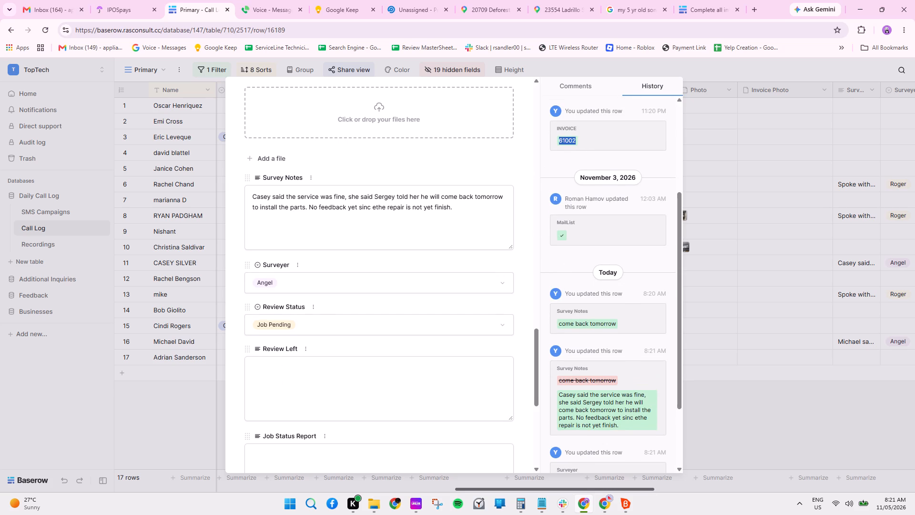
key("ctrl+c")
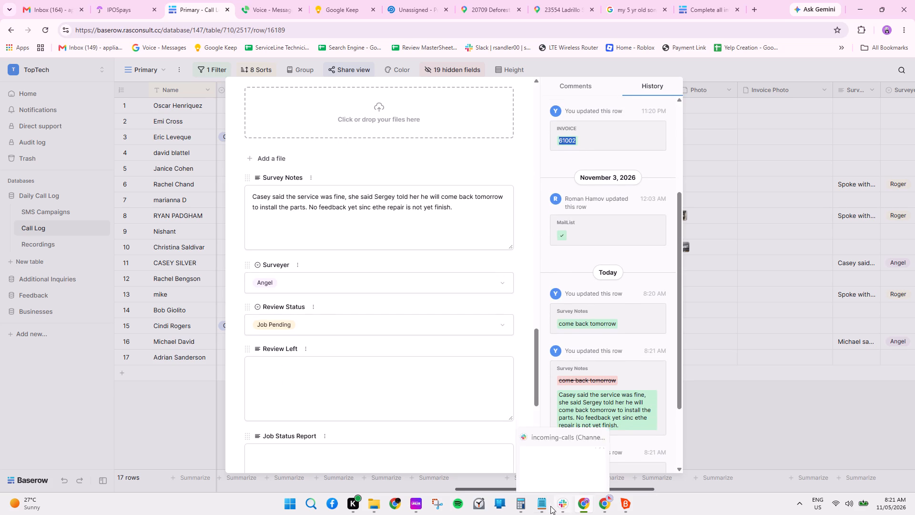
left_click(544, 504)
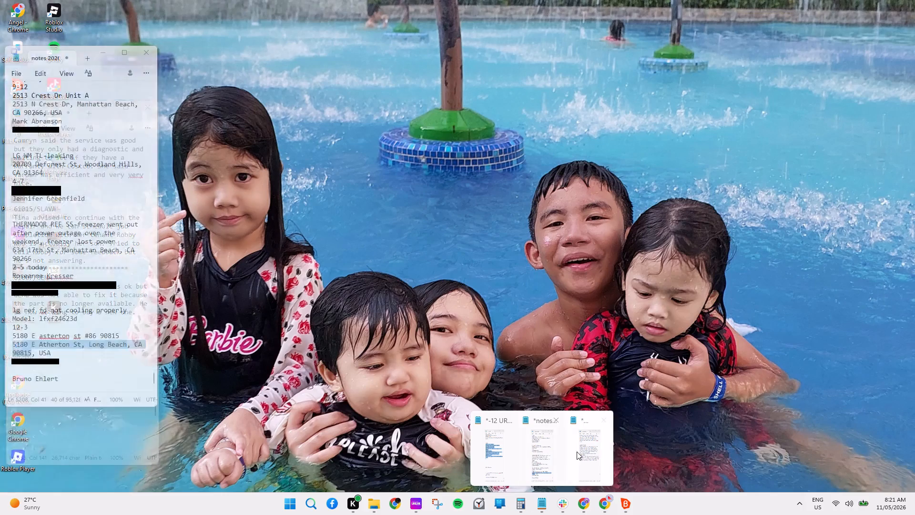
left_click(587, 456)
left_click(30, 341)
key("ctrl+v")
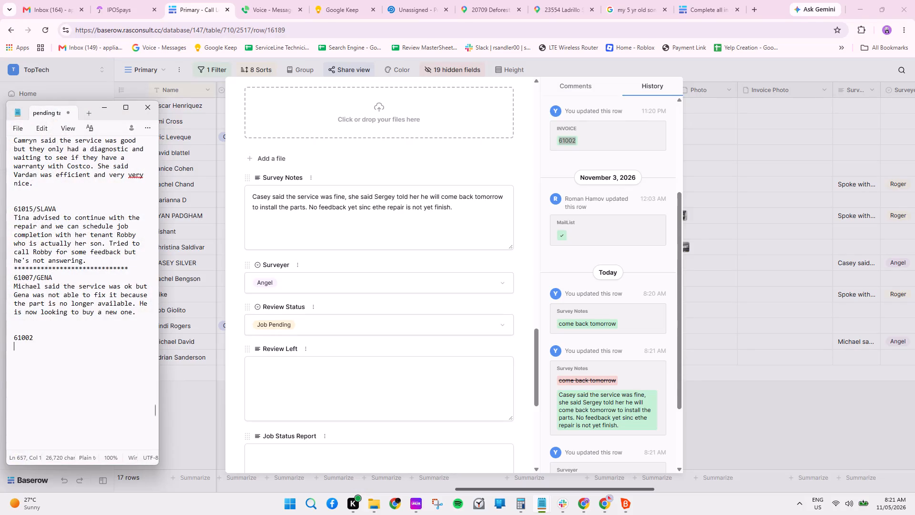
left_click(54, 335)
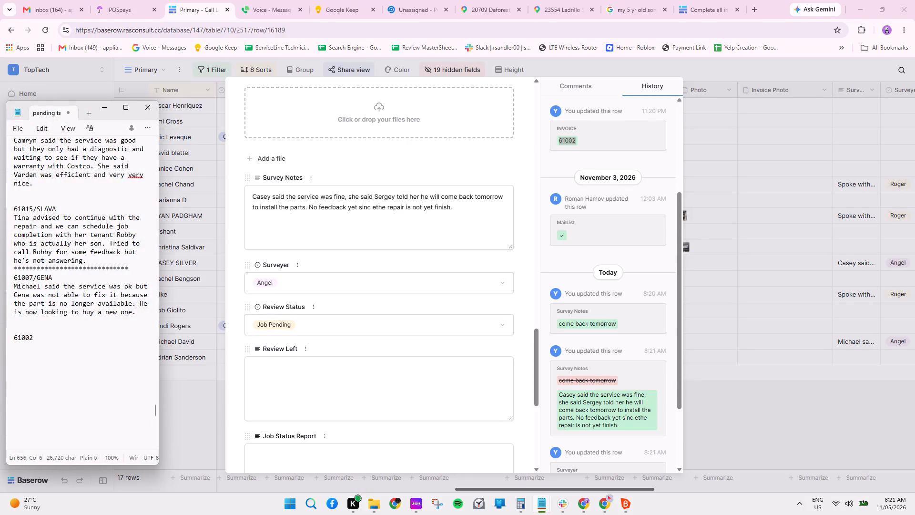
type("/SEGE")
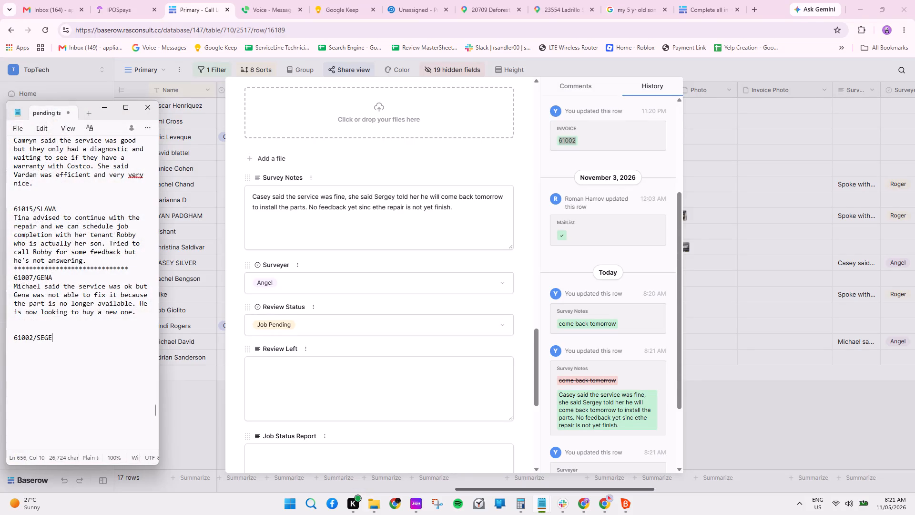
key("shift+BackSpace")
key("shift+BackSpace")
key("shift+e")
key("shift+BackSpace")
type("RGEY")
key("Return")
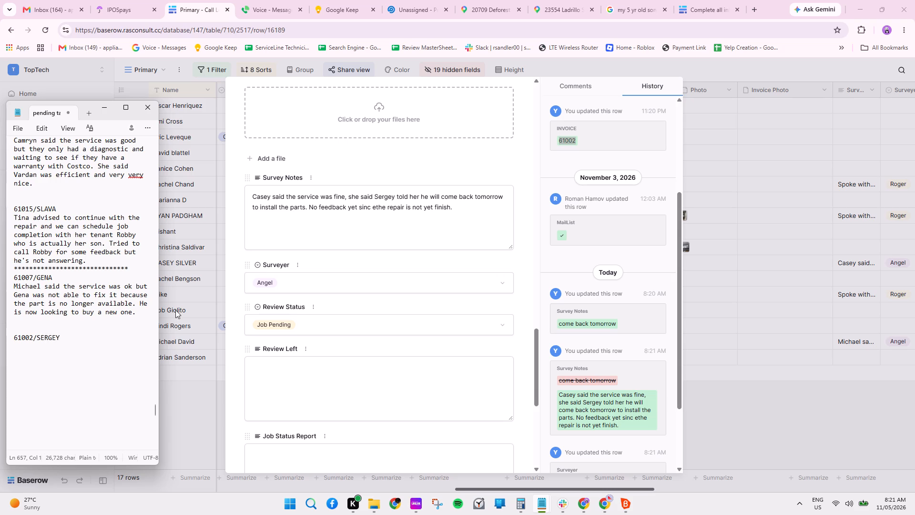
triple_click(315, 205)
key("ctrl+c")
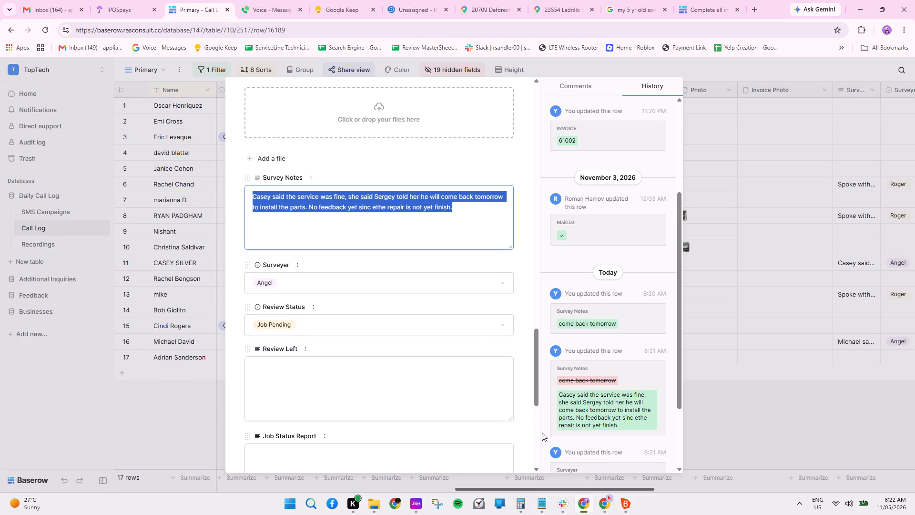
left_click(543, 505)
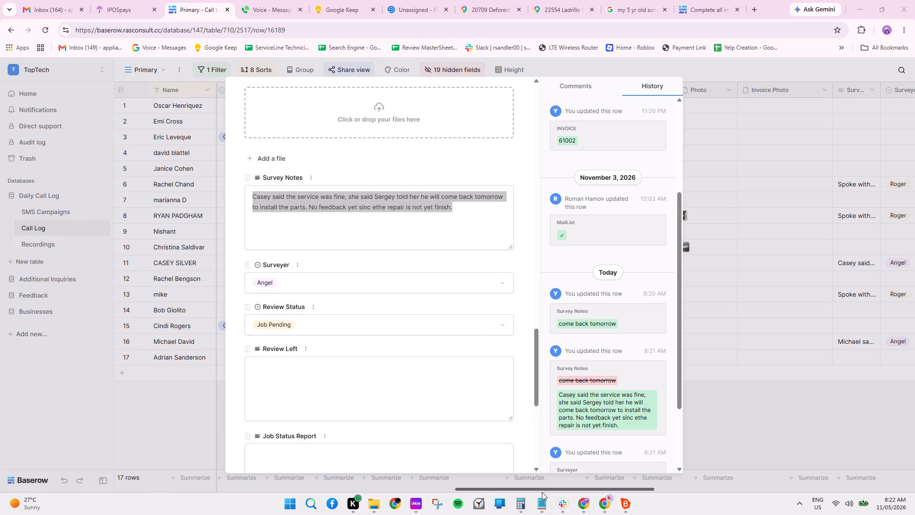
left_click(540, 505)
left_click(589, 454)
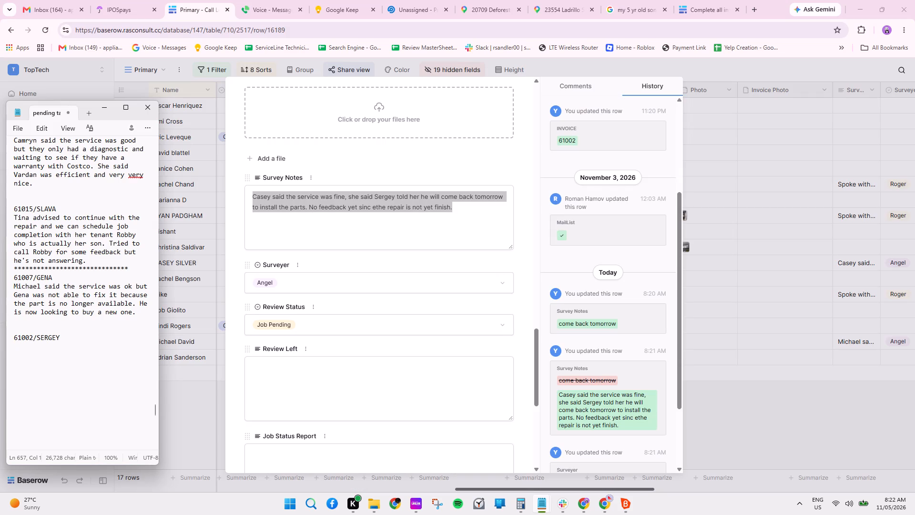
key("ctrl+v")
left_click(111, 375)
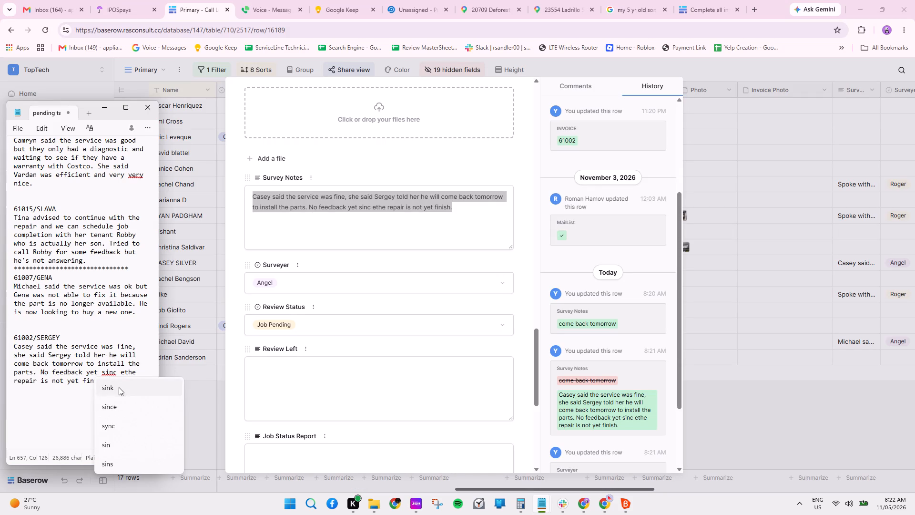
left_click(115, 402)
In Baserow, correct "sinc ethe" to "since the" in the invoice 61002 record's Survey Notes.
left_click(449, 223)
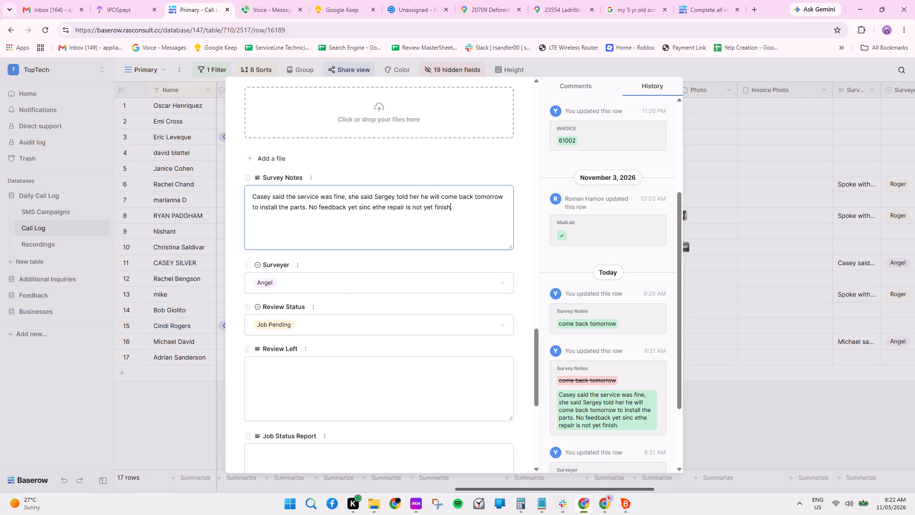
left_click(371, 207)
key("Right")
key("BackSpace")
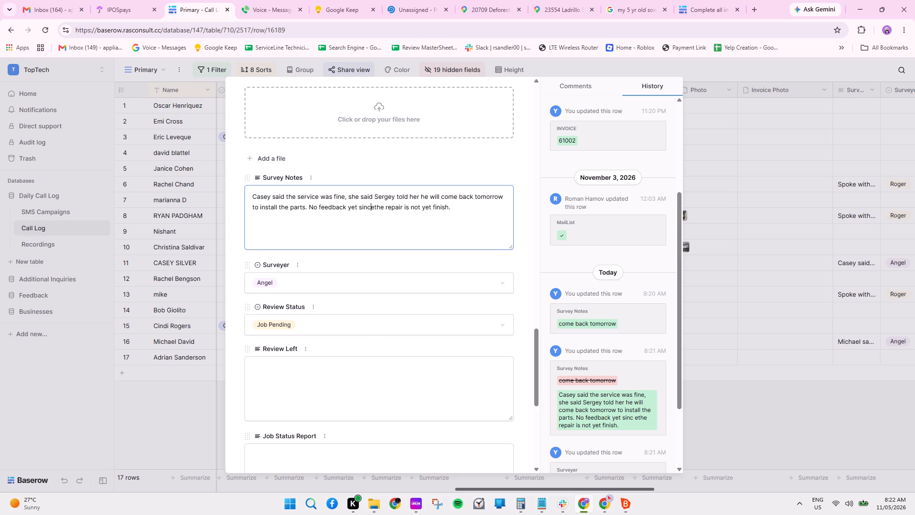
key("Right")
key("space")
left_click(540, 506)
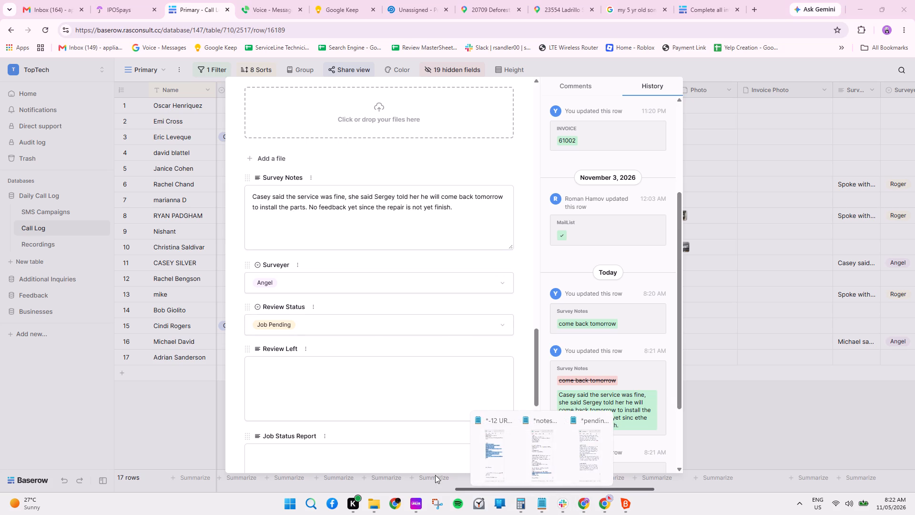
left_click(593, 451)
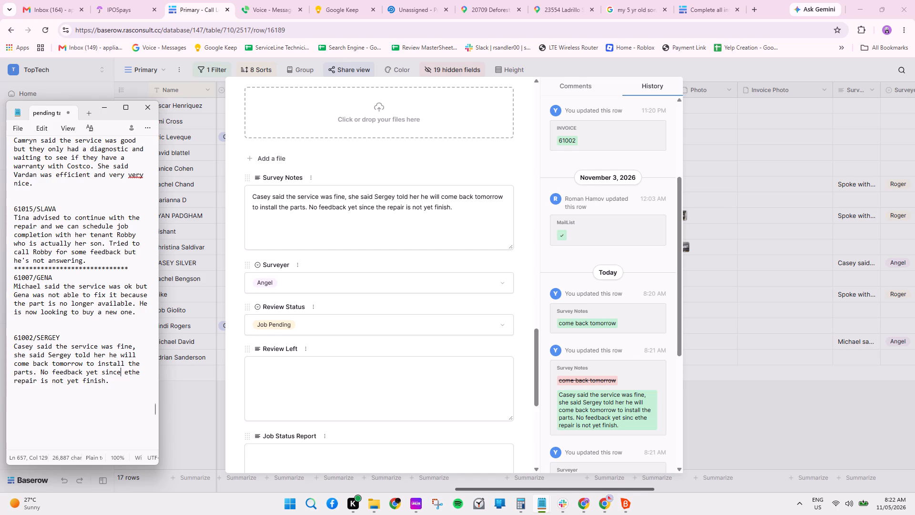
left_click(127, 371)
key("BackSpace")
In Baserow, close the current record, open the invoice 61003 customer's record, and copy its phone number.
left_click(793, 422)
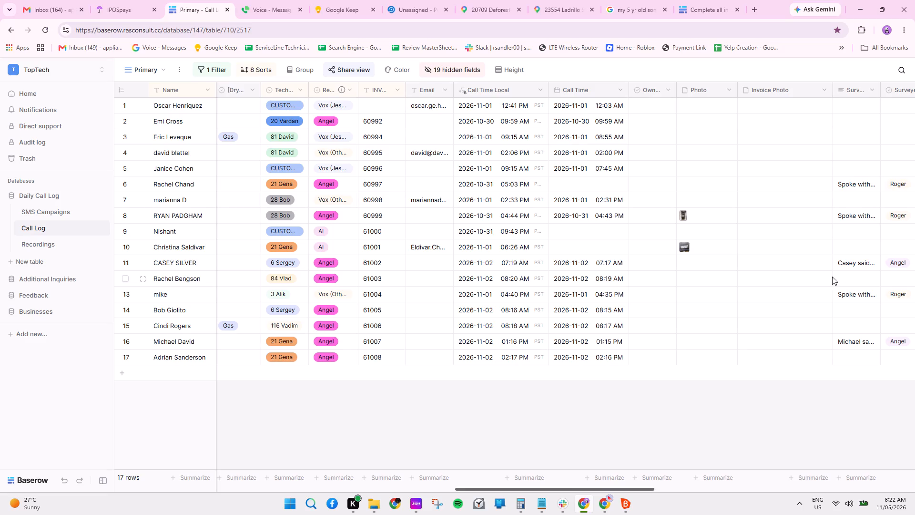
left_click(141, 279)
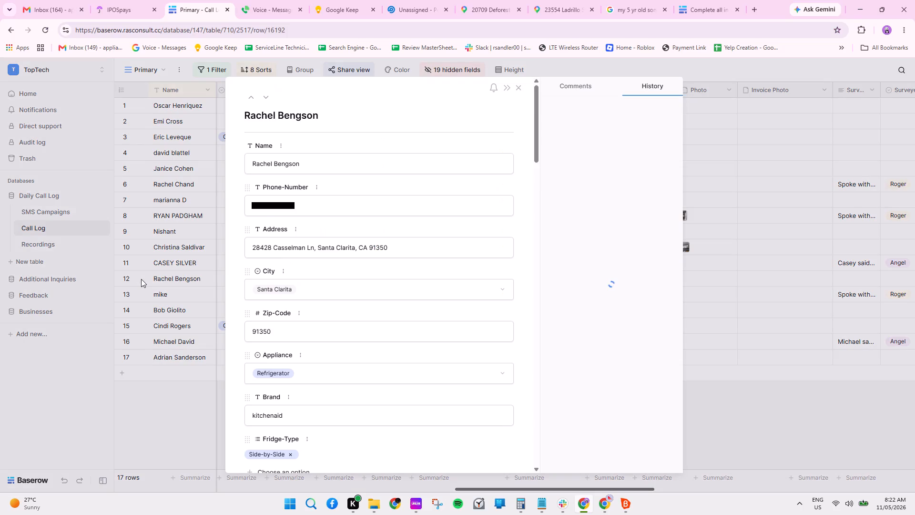
triple_click(278, 210)
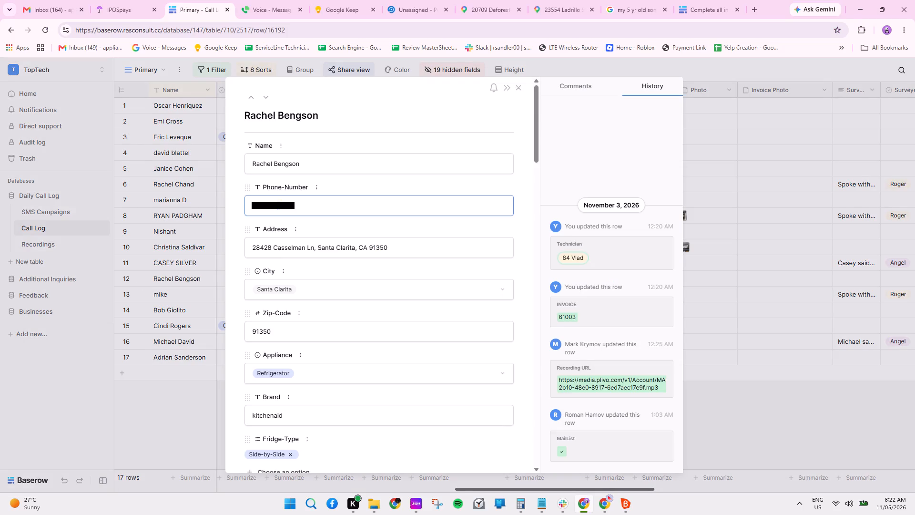
right_click(280, 210)
left_click(332, 278)
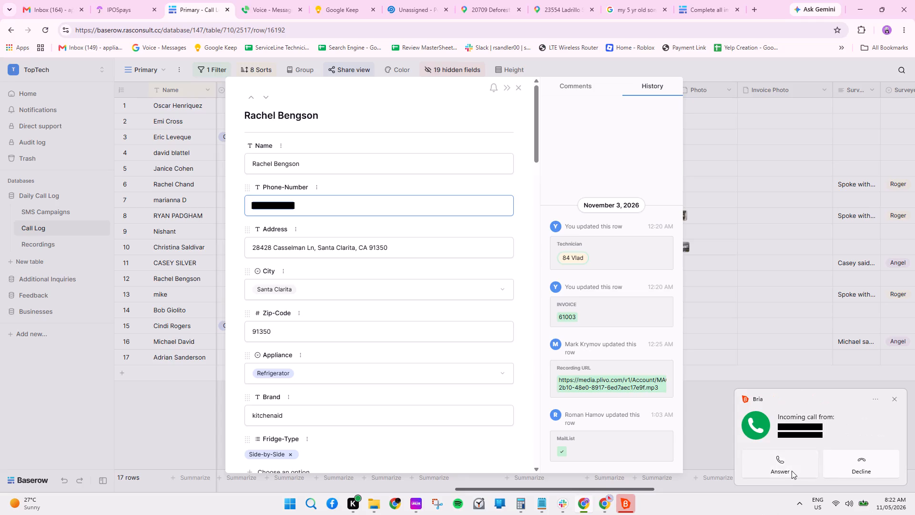
Answer the incoming customer call in Bria.
left_click(792, 471)
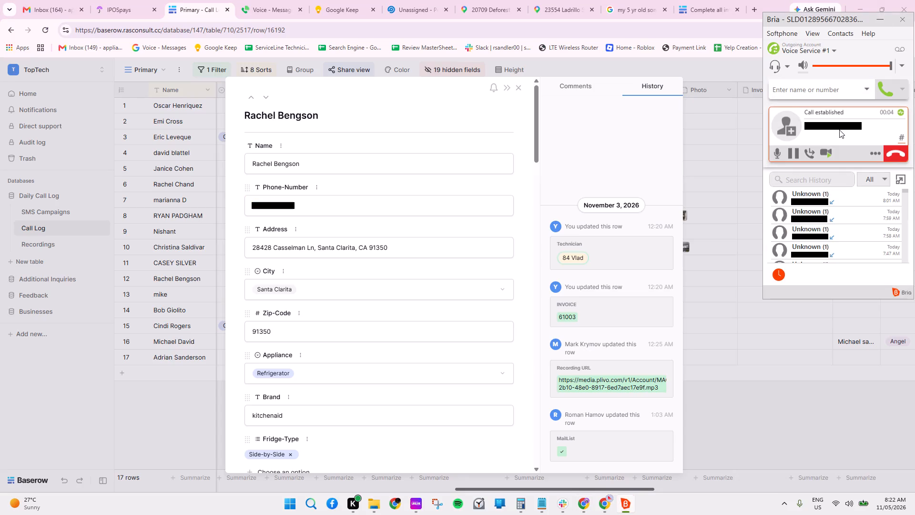
Switch to the Notepad file of customer job notes and start a new entry with "DW" below the last one.
left_click(540, 506)
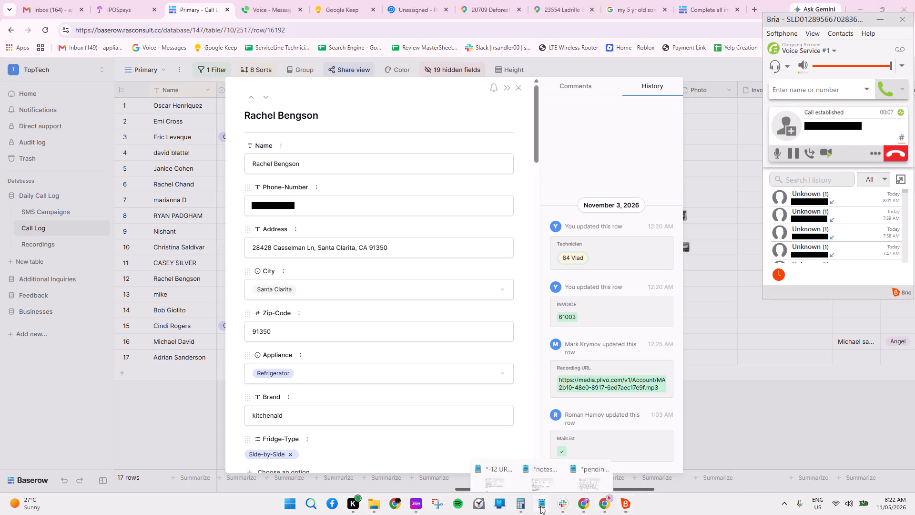
left_click(535, 459)
scroll(70, 350, "down", 4)
left_click(72, 382)
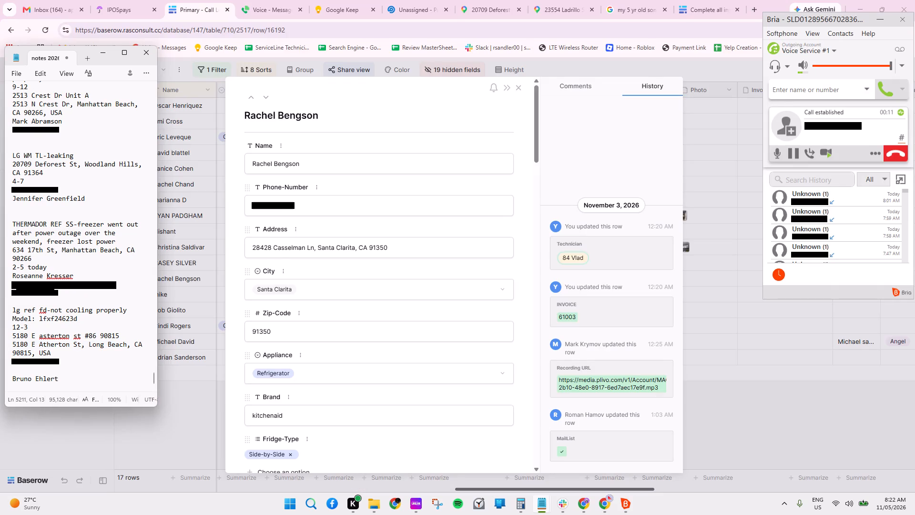
key("Return")
key("Return")
key("Return")
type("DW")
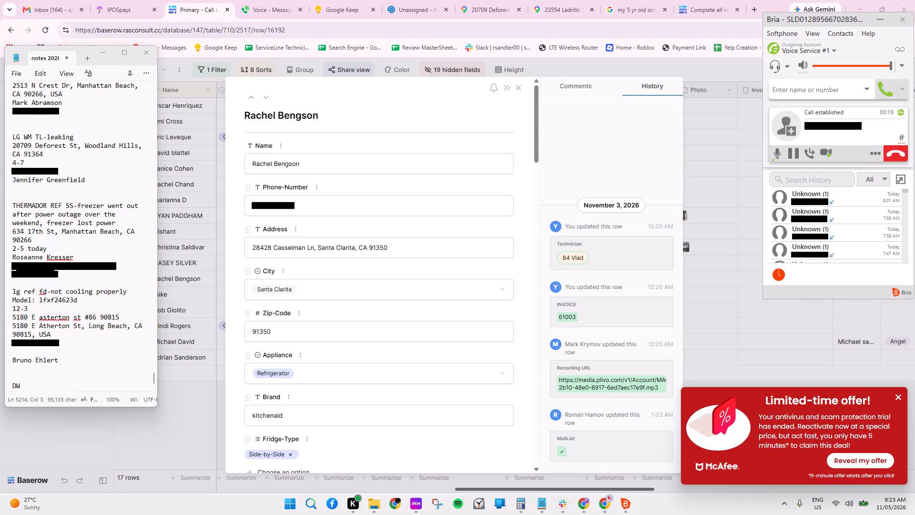
Dismiss the McAfee limited-time offer pop-up.
left_click(898, 397)
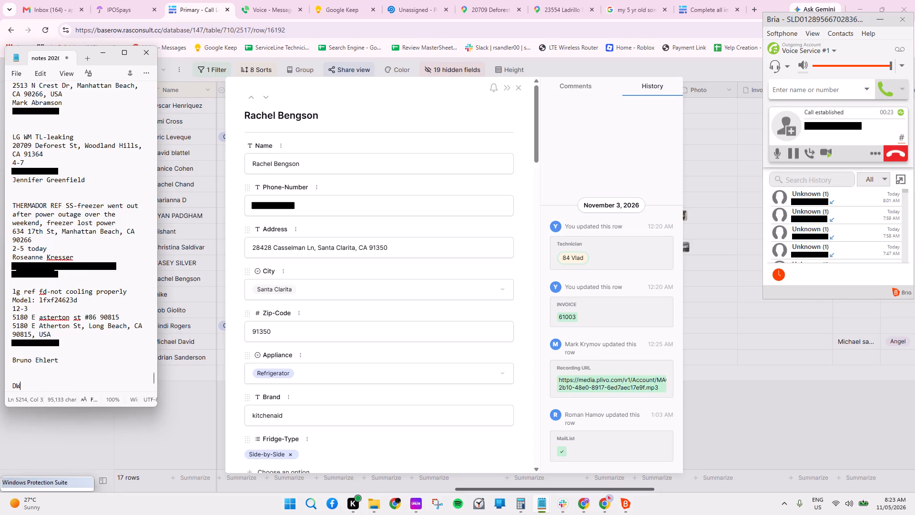
Insert "GE" before "DW" at the start of the new job entry in the Notepad file.
left_click(49, 388)
left_click(49, 388)
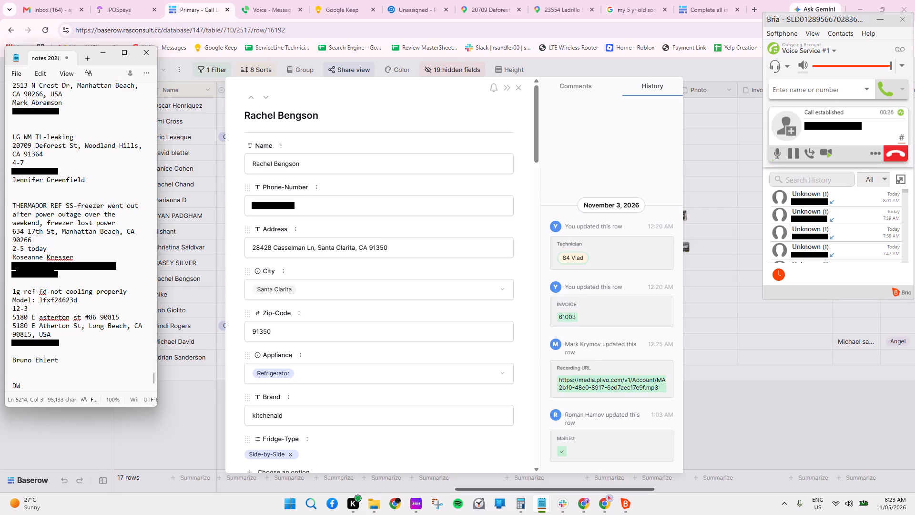
left_click(44, 385)
left_click(15, 385)
left_click(11, 386)
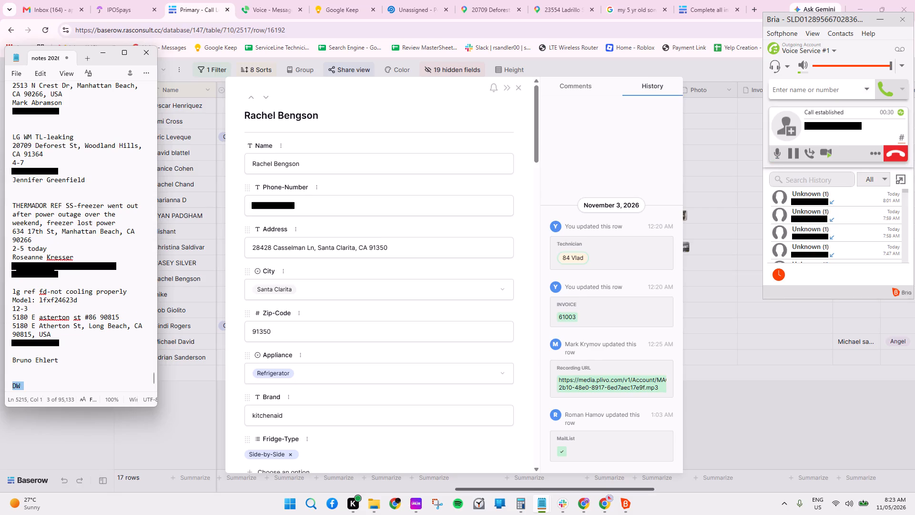
left_click(20, 391)
left_click(12, 382)
left_click(13, 375)
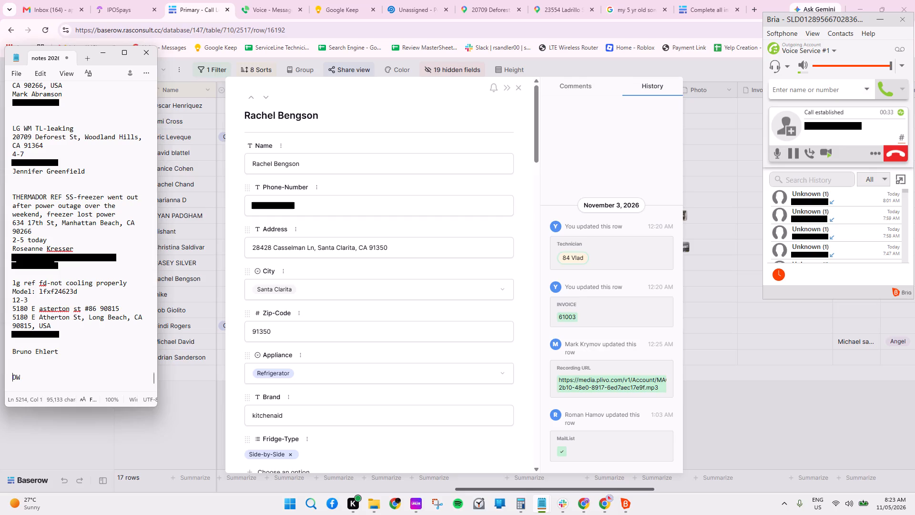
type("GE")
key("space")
Complete the entry's first line after "GE DW" with "-the light is not coming on, it won't start".
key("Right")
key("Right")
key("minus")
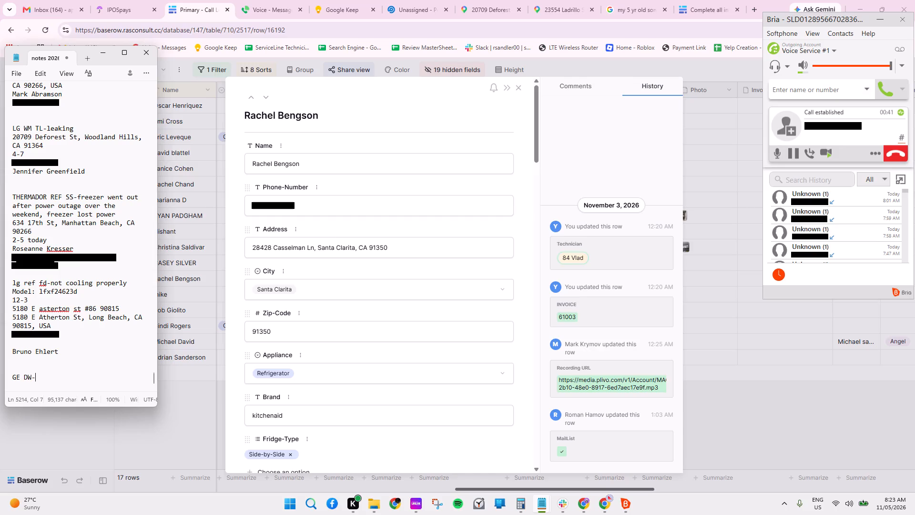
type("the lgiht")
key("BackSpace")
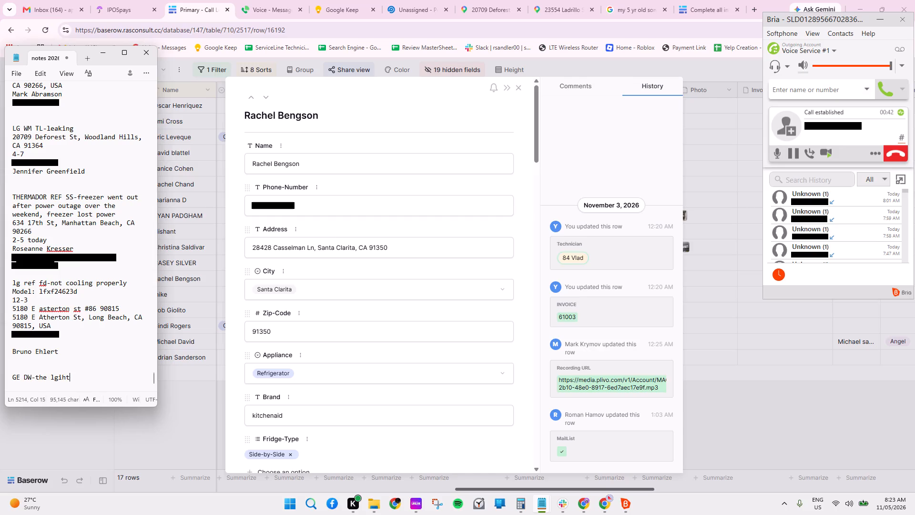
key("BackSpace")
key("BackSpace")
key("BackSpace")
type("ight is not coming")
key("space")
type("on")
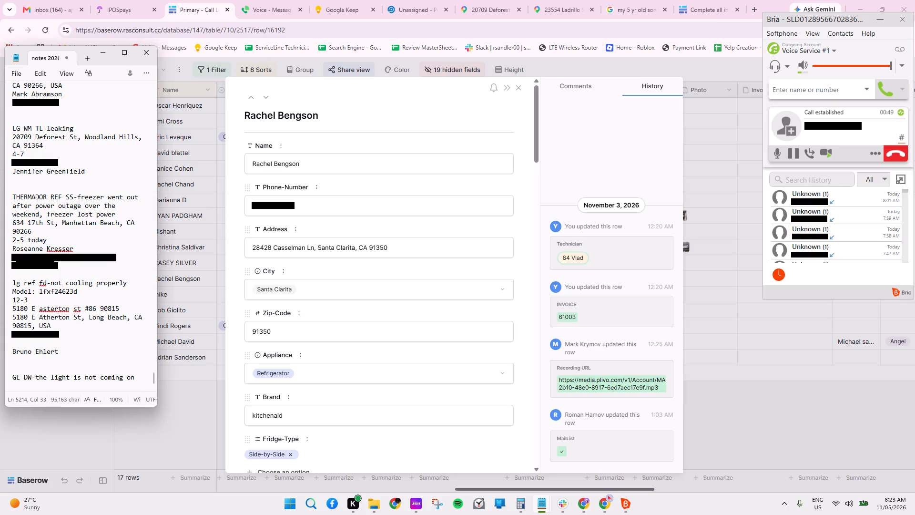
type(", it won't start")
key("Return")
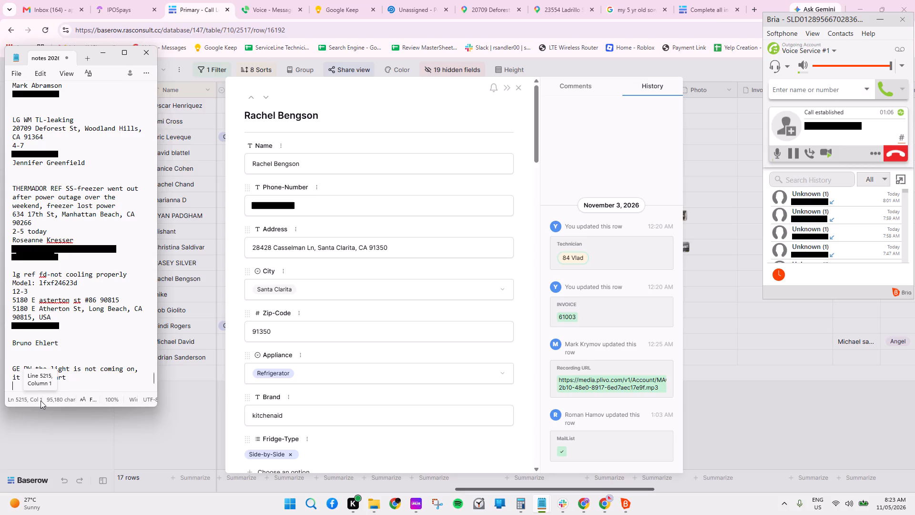
Enter the caller's street address and unit number on the line below the appliance problem.
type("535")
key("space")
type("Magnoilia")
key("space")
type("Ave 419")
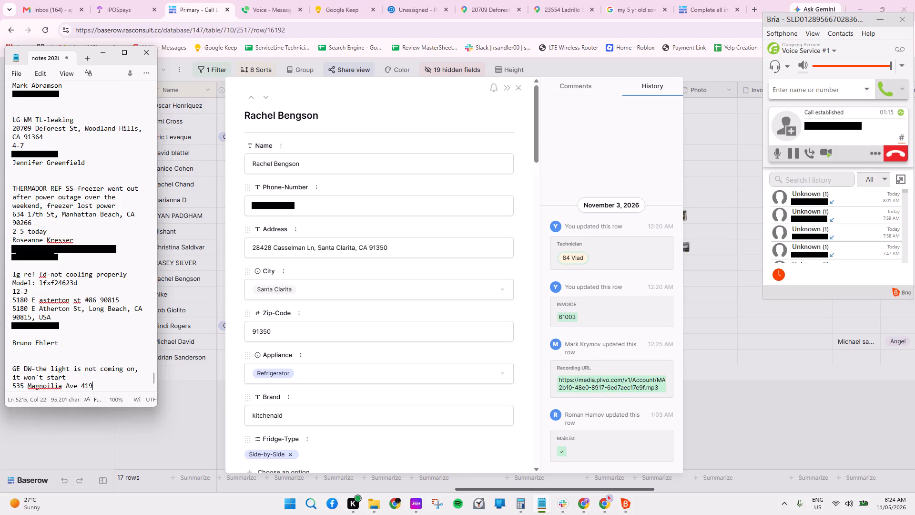
Copy the house number and street name, and add them as the last Google Maps route destination, choosing the Long Beach match.
left_click_drag(64, 385, 9, 389)
key("ctrl+c")
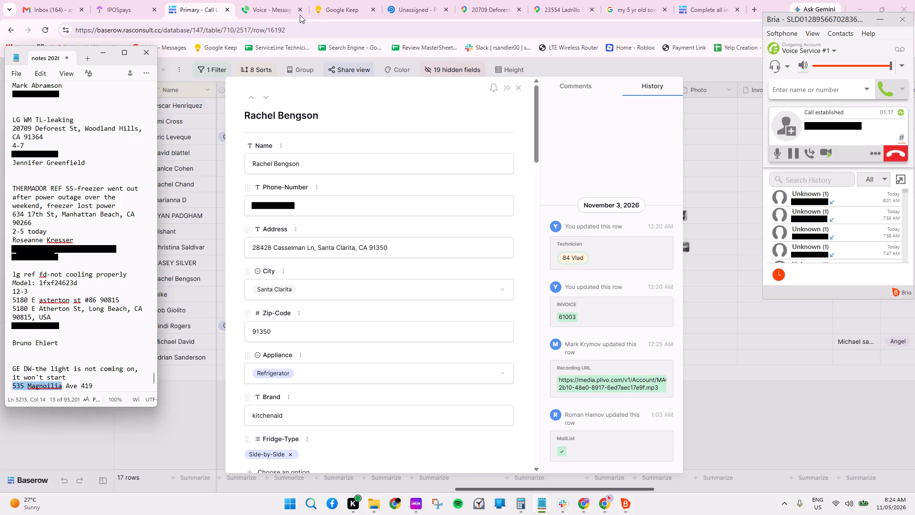
left_click(488, 10)
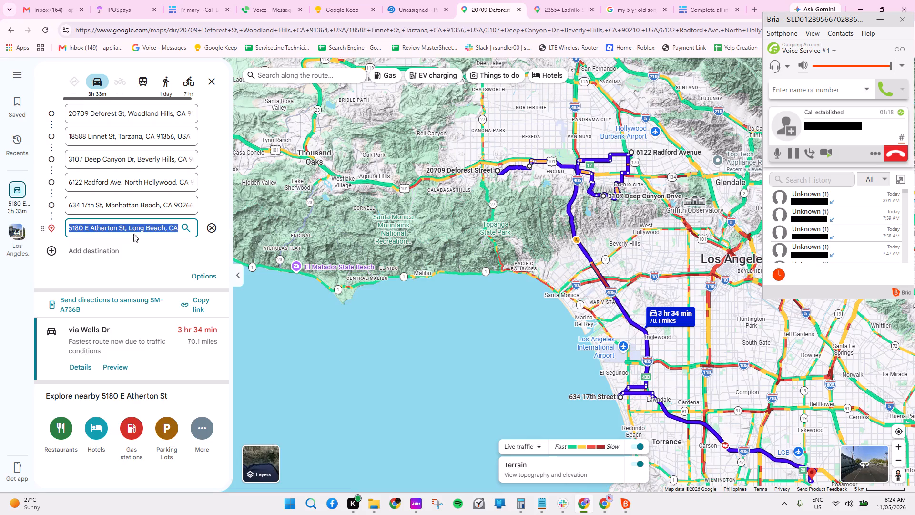
left_click(123, 250)
left_click(123, 250)
key("ctrl+v")
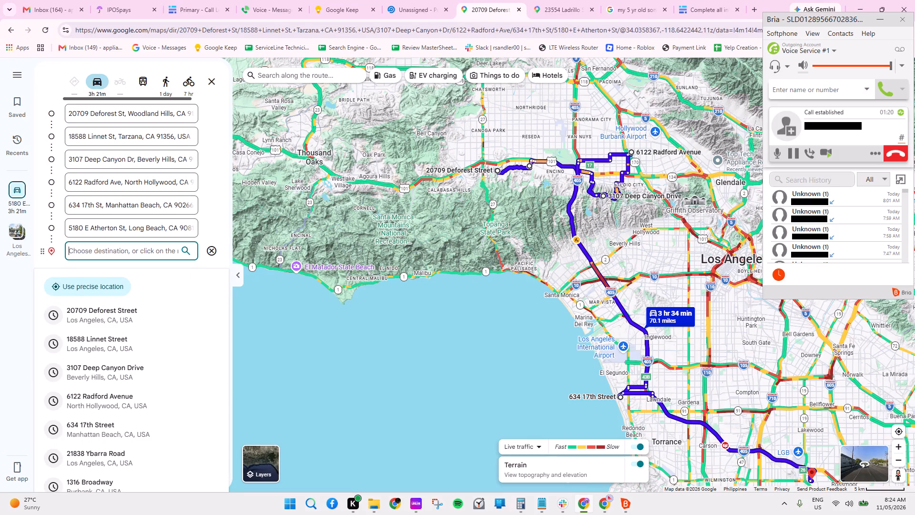
left_click(123, 250)
key("ctrl+v")
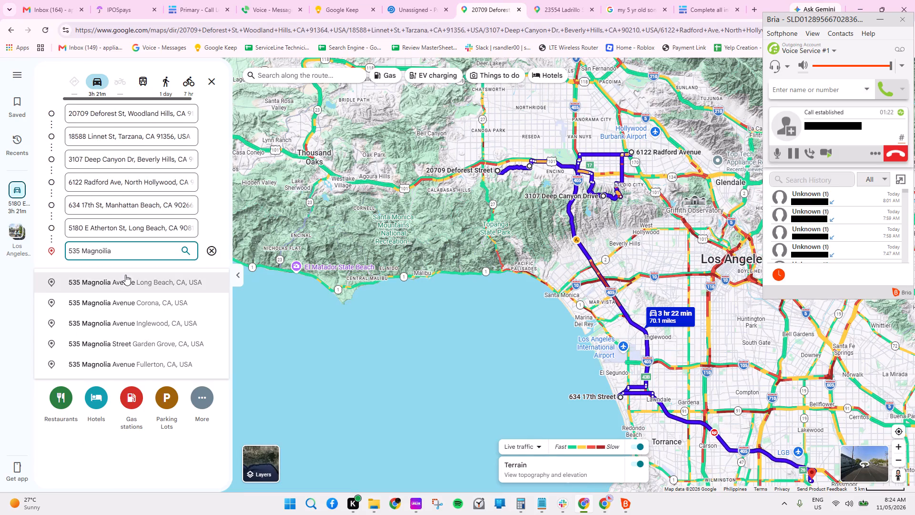
left_click(126, 279)
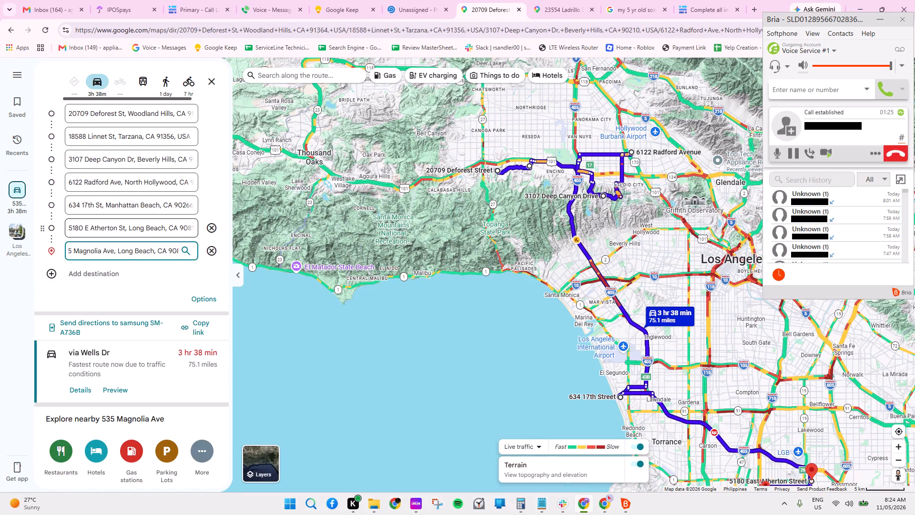
Copy the full address of the new Google Maps stop and paste it under the caller's address in Notepad, removing the trailing ", USA".
triple_click(146, 247)
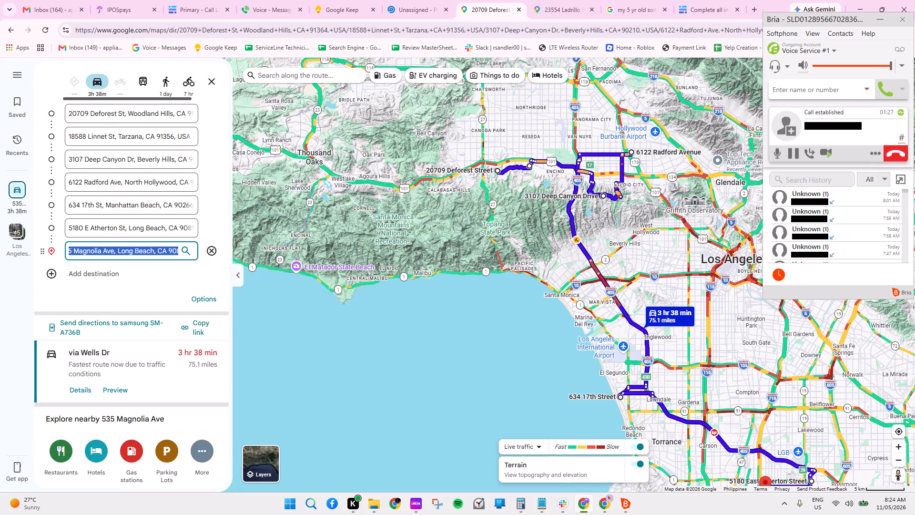
key("ctrl+c")
left_click(542, 506)
left_click(541, 473)
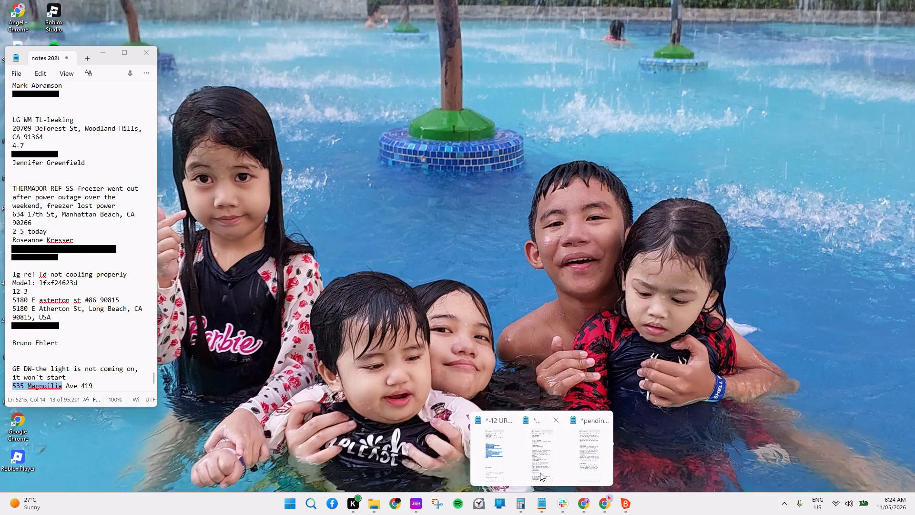
left_click(114, 380)
left_click(113, 388)
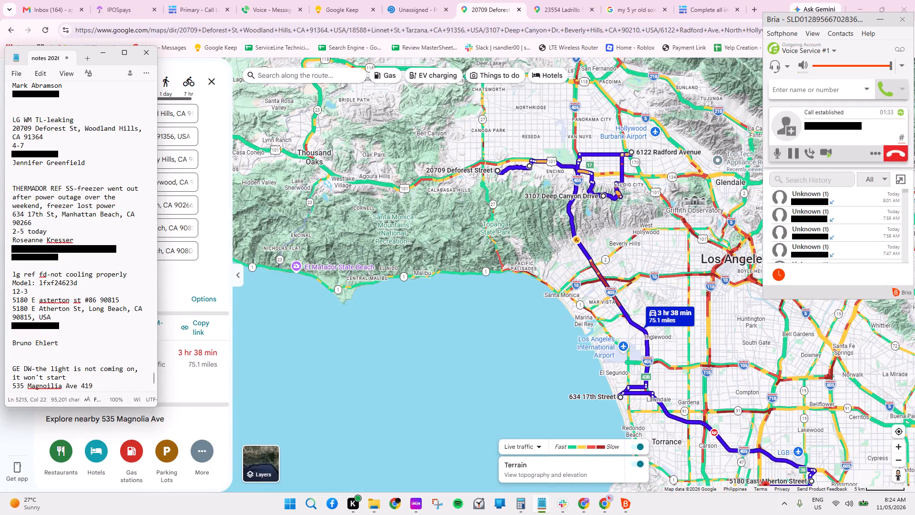
key("Return")
key("ctrl+v")
key("BackSpace")
key("BackSpace")
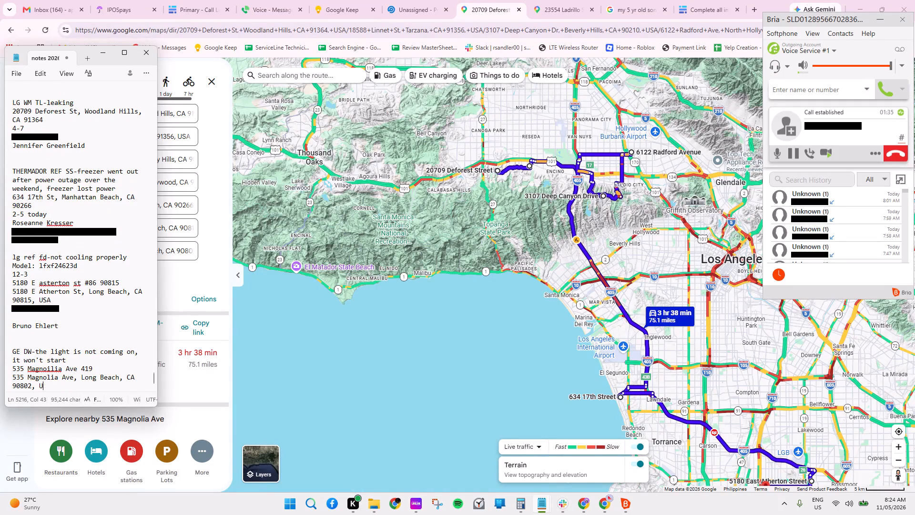
key("BackSpace")
key("BackSpace")
key("BackSpace")
Add the appointment window "1-4 tomo" on the line below the full address.
key("Return")
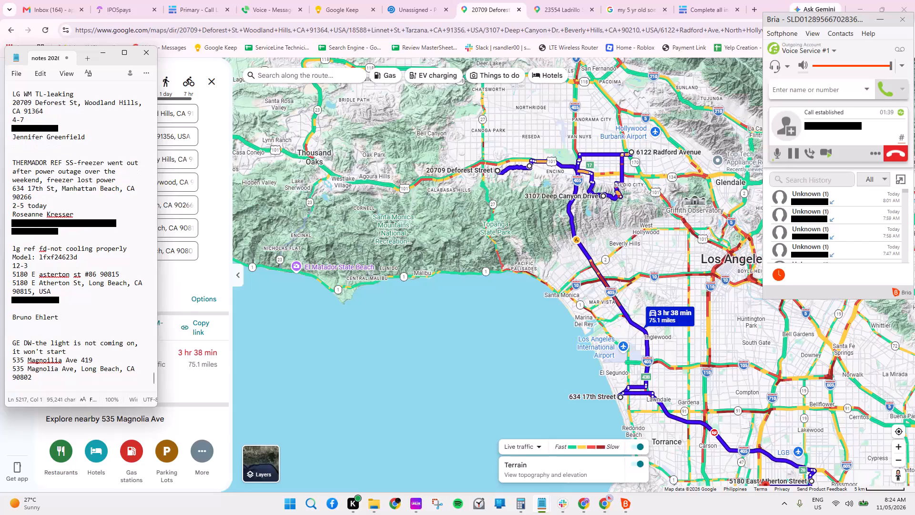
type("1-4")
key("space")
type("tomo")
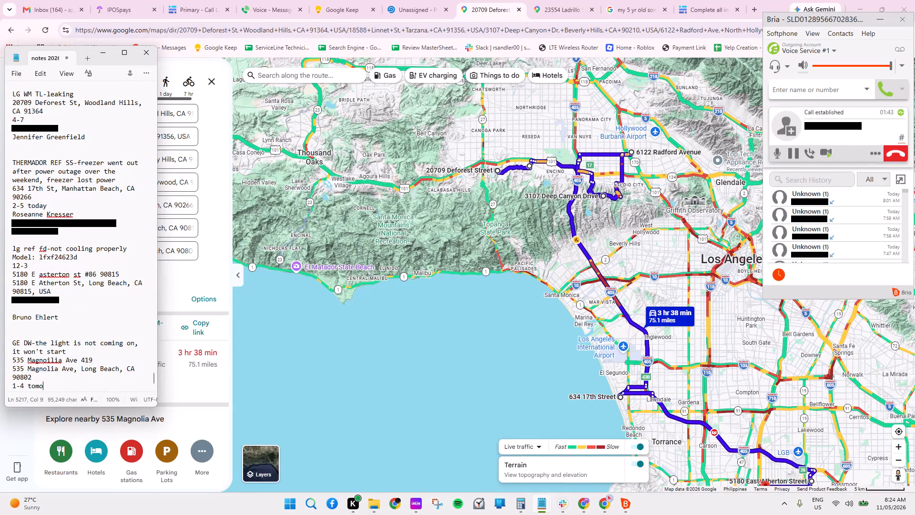
Copy the caller's number from the active Bria call and try to paste it below the appointment window in Notepad.
scroll(620, 221, "down", 1)
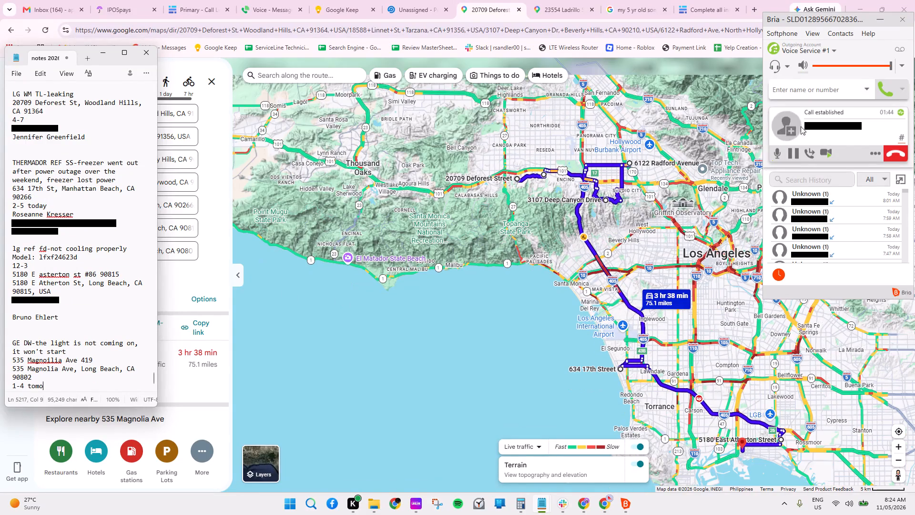
right_click(830, 129)
left_click(793, 226)
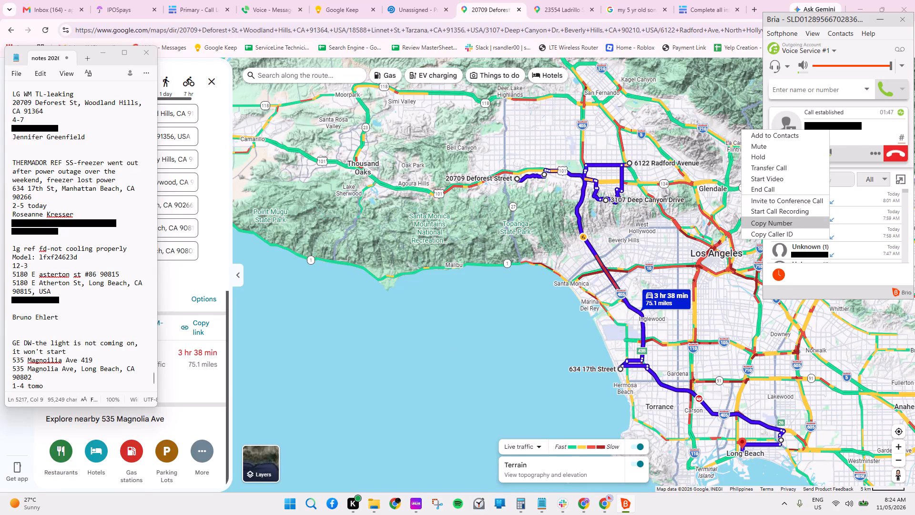
left_click(82, 387)
key("Return")
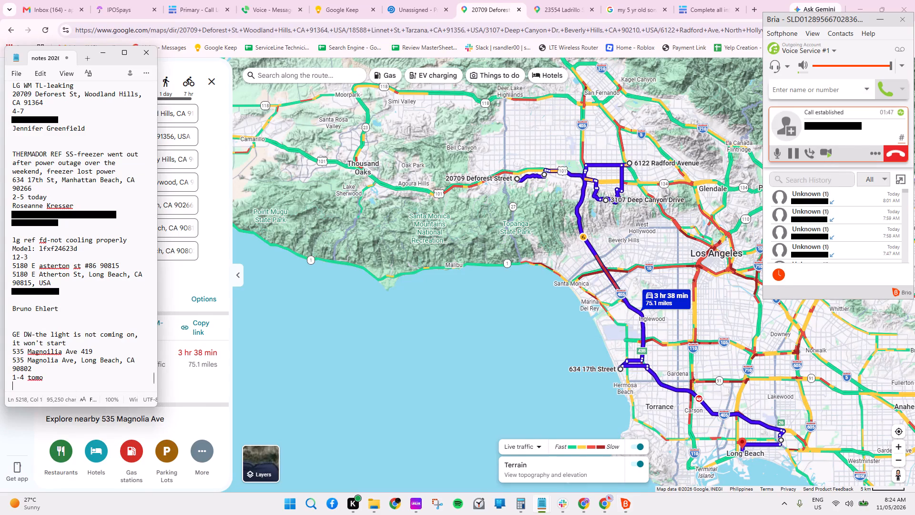
key("ctrl+v")
key("Return")
key("Up")
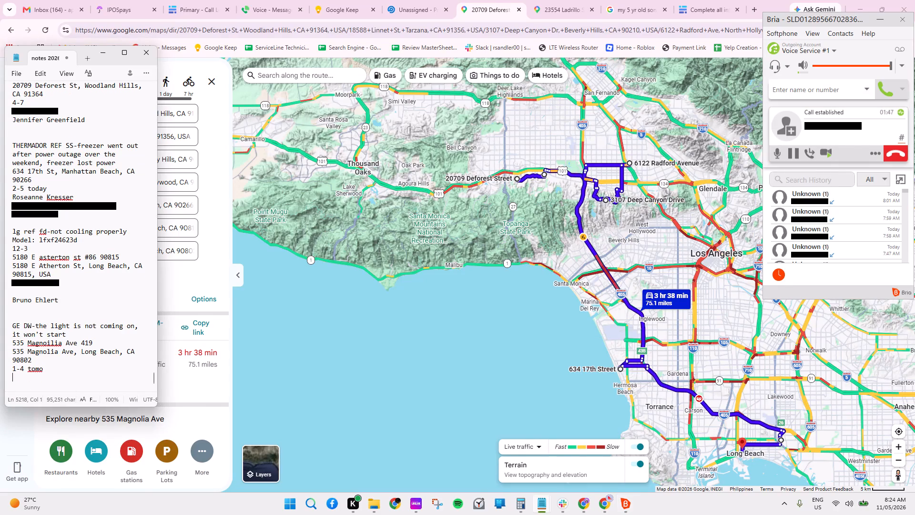
Add the customer's full name below the appointment window and paste the copied phone number on the line beneath it.
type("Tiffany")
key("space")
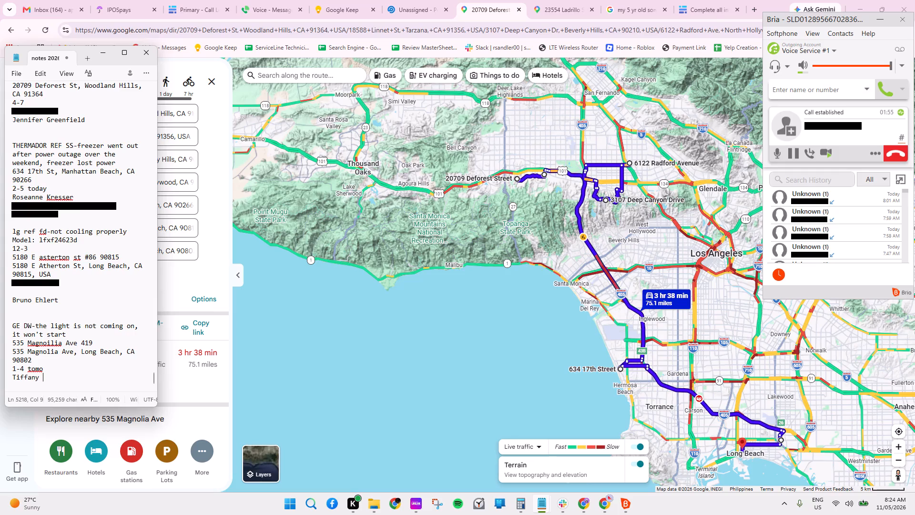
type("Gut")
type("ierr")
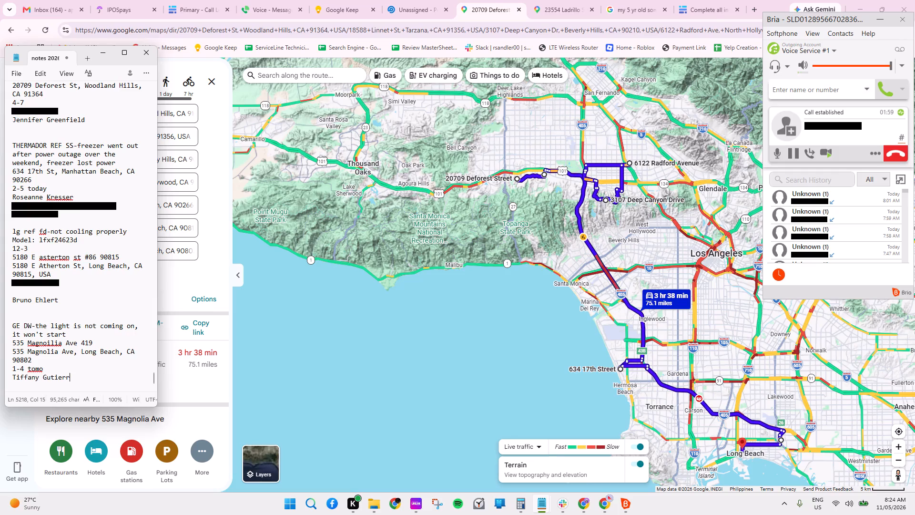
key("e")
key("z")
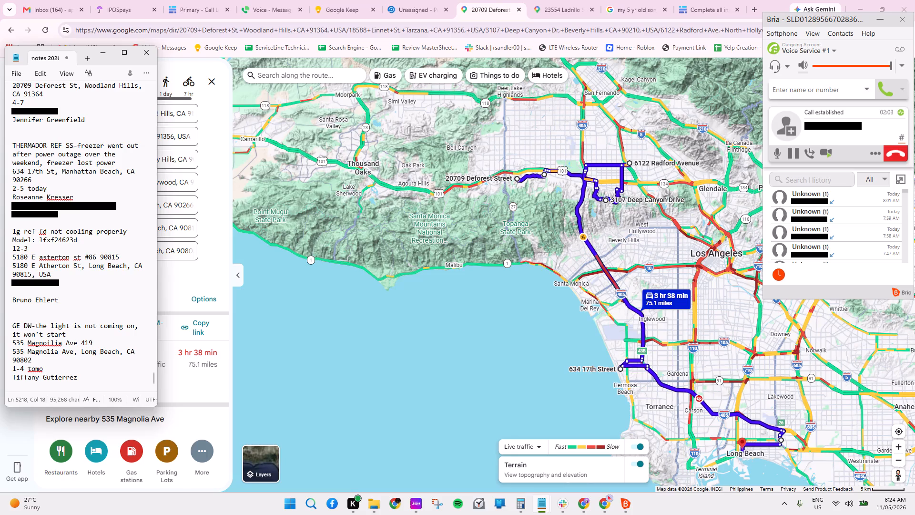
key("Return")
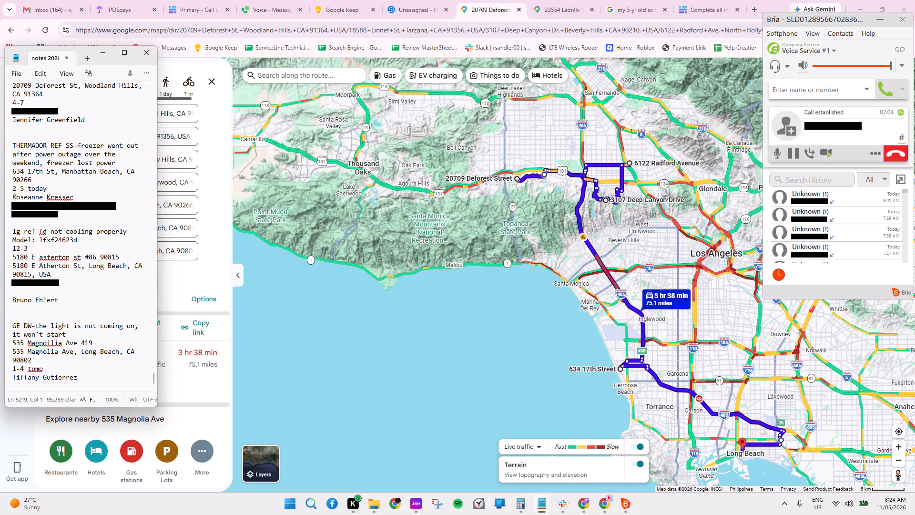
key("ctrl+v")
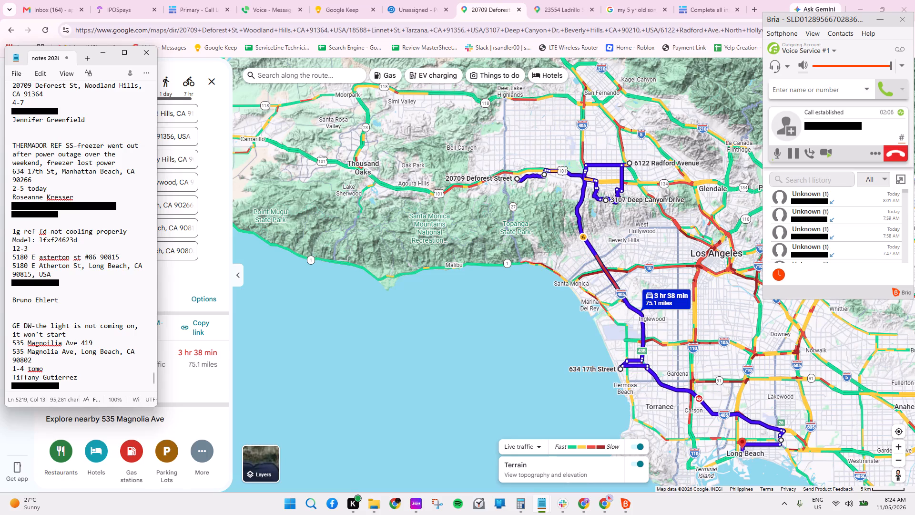
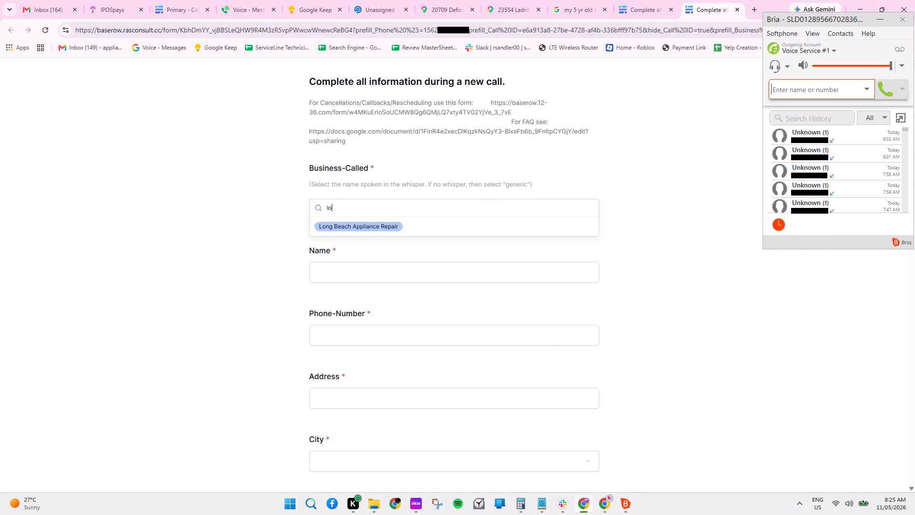
Set the business called to Long Beach Appliance Repair in the new call form.
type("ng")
left_click(423, 231)
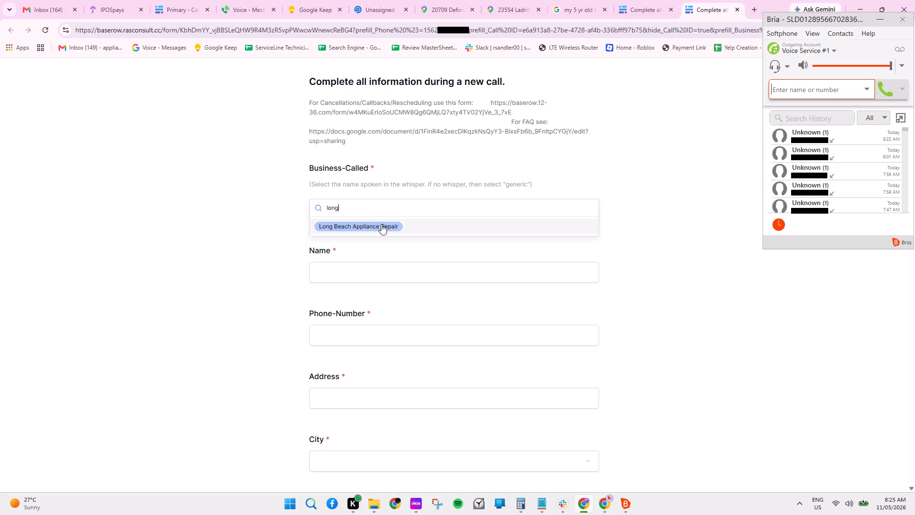
Copy the customer's full name from the latest Notepad entry into the form's Name field.
left_click(401, 277)
left_click(543, 507)
left_click(537, 467)
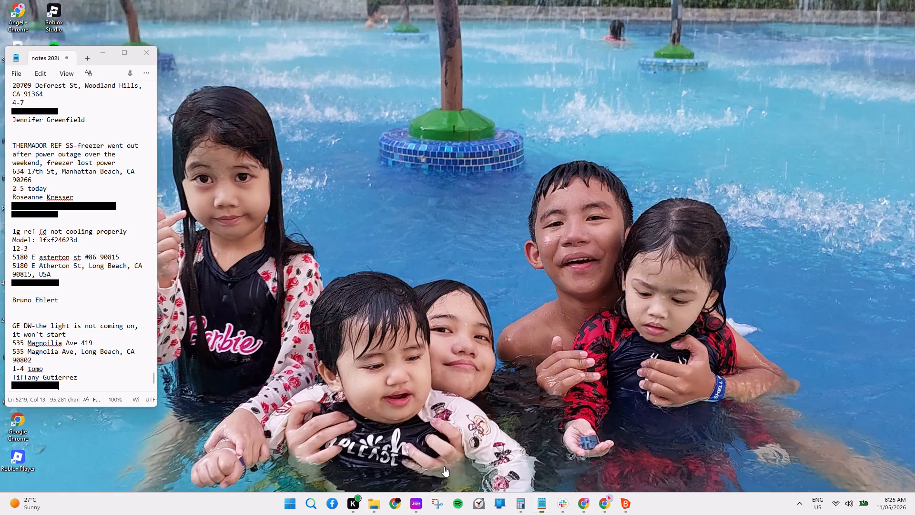
triple_click(58, 378)
right_click(62, 379)
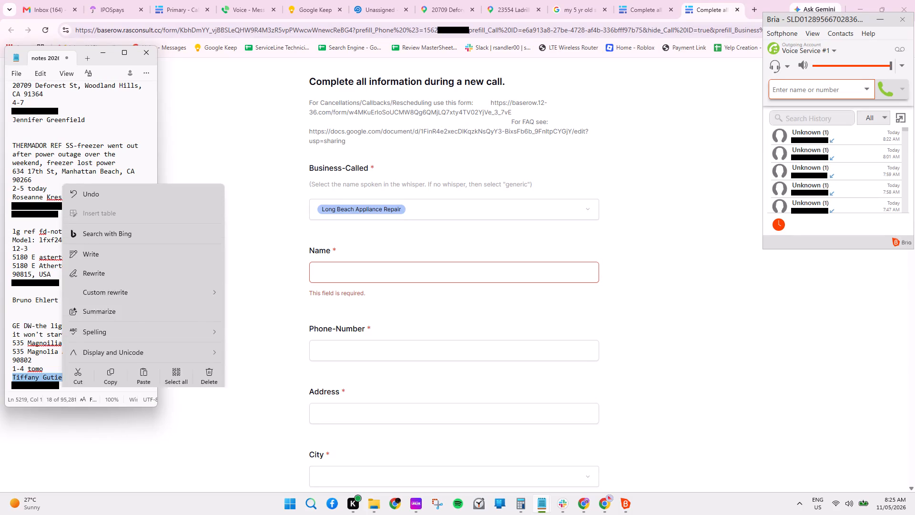
left_click(106, 366)
left_click(364, 270)
key("ctrl+c")
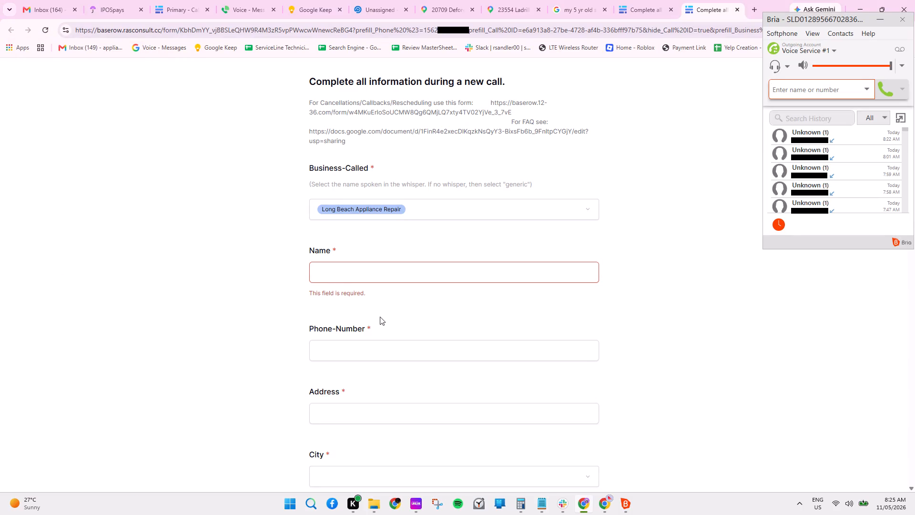
key("ctrl+v")
Copy the customer's phone number from Notepad into the form's Phone-Number field and separate its parts with hyphens.
left_click(367, 329)
left_click(543, 508)
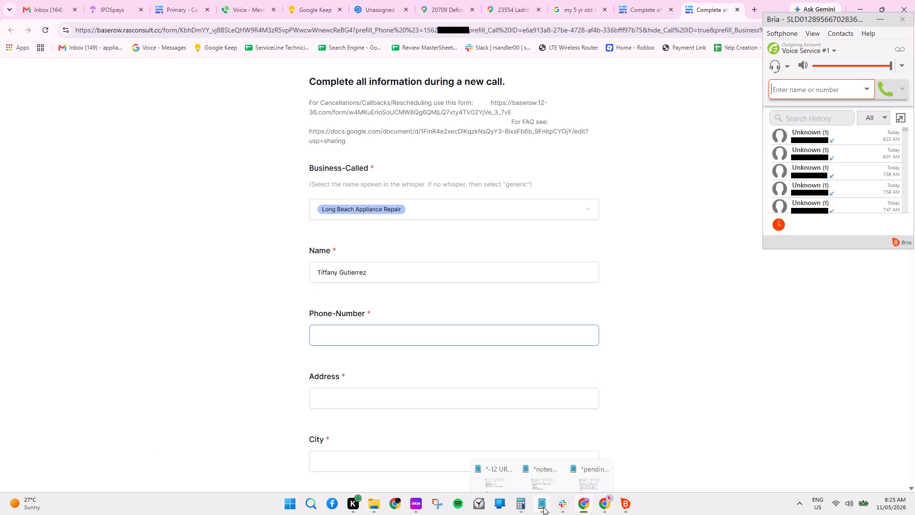
left_click(536, 462)
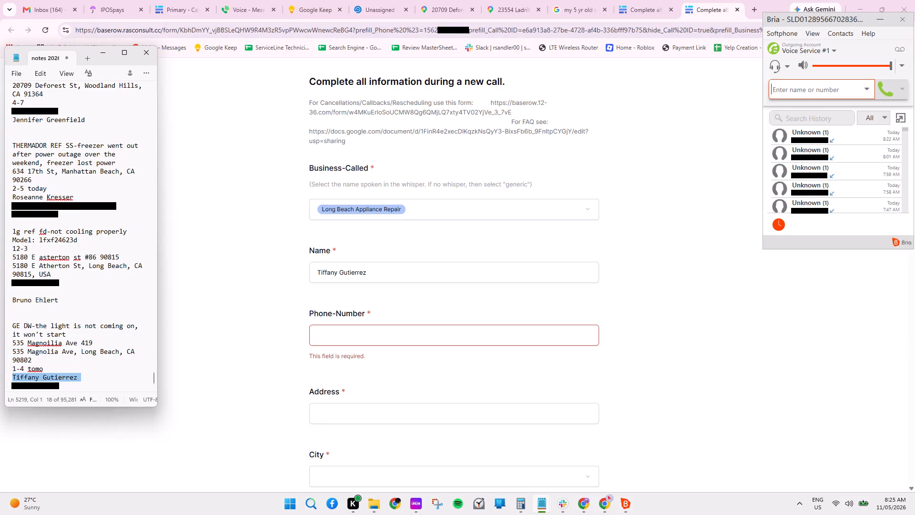
left_click_drag(20, 386, 70, 382)
key("ctrl+c")
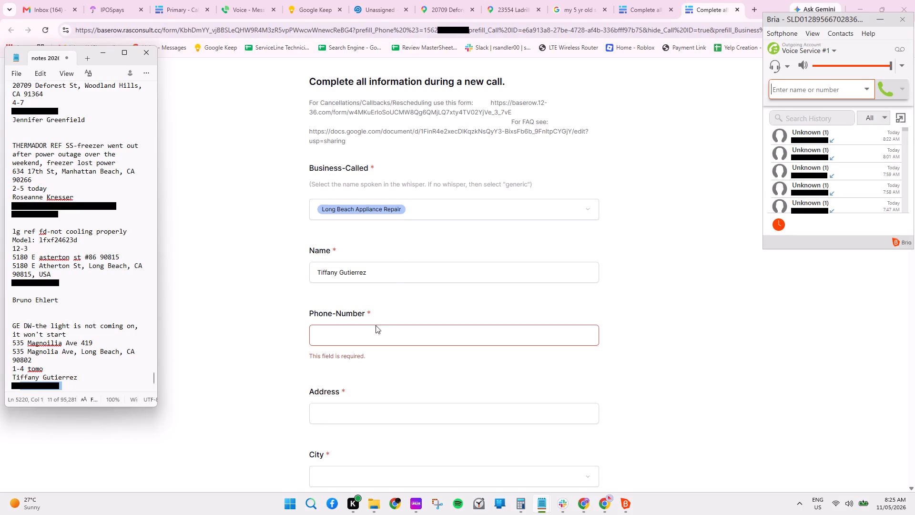
left_click(374, 332)
key("ctrl+v")
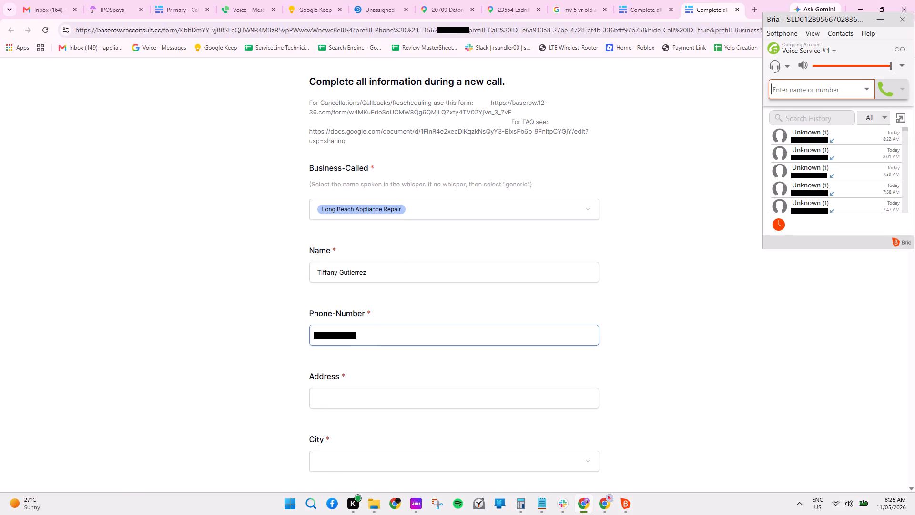
left_click(328, 333)
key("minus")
left_click(343, 335)
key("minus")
In Notepad, insert the customer's unit number, preceded by #, after the street name in the full address line.
left_click(392, 394)
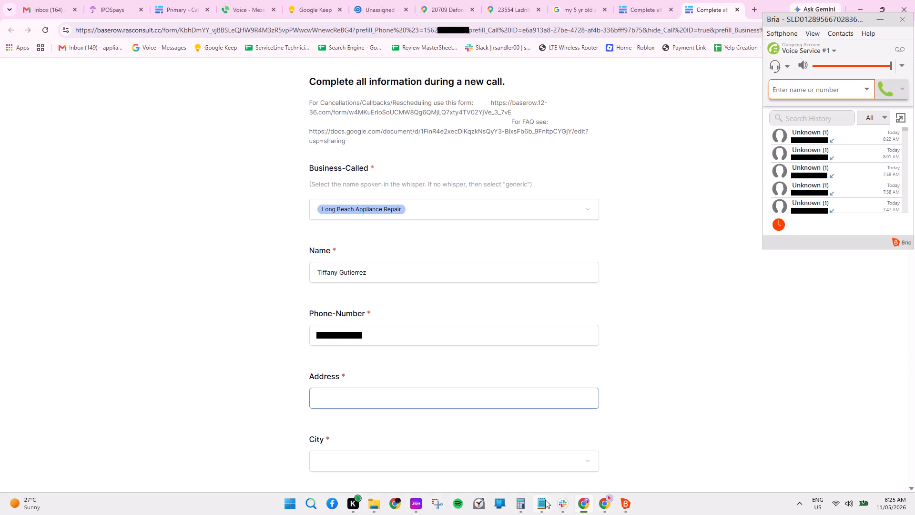
left_click(546, 506)
left_click(535, 467)
left_click(92, 354)
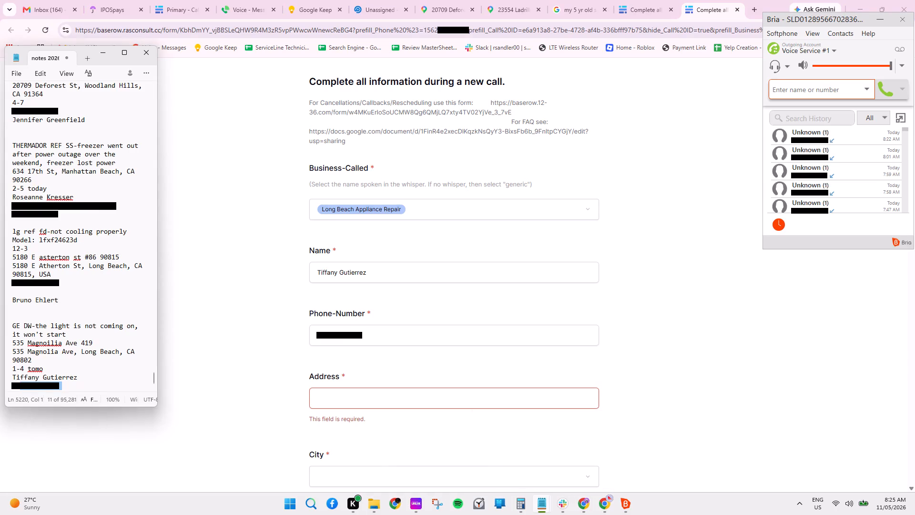
left_click(76, 351)
left_click(72, 352)
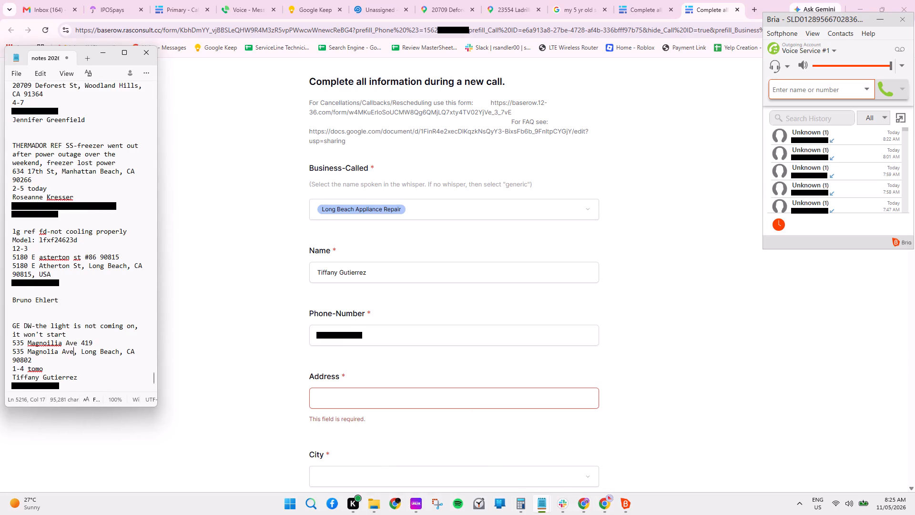
left_click(72, 354)
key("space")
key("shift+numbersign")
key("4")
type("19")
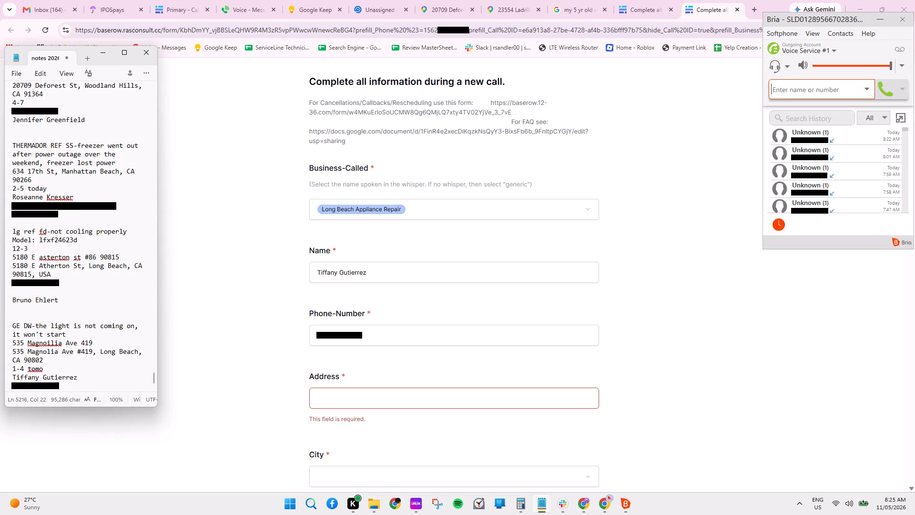
Copy the completed full address from Notepad into the form's Address field.
left_click_drag(47, 359, 5, 350)
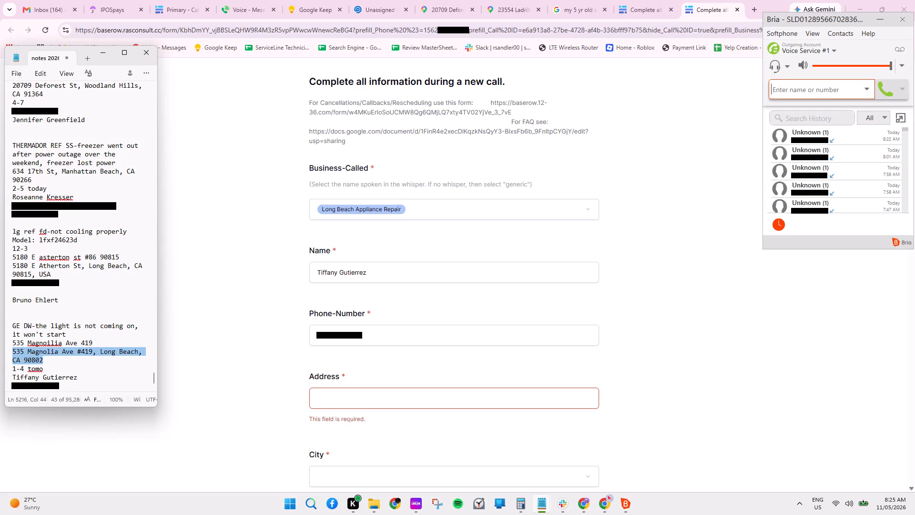
key("ctrl+c")
left_click(379, 395)
key("ctrl+v")
Set the city to Long Beach and fill the Zip-Code field with the zip code copied from the address.
scroll(417, 383, "down", 3)
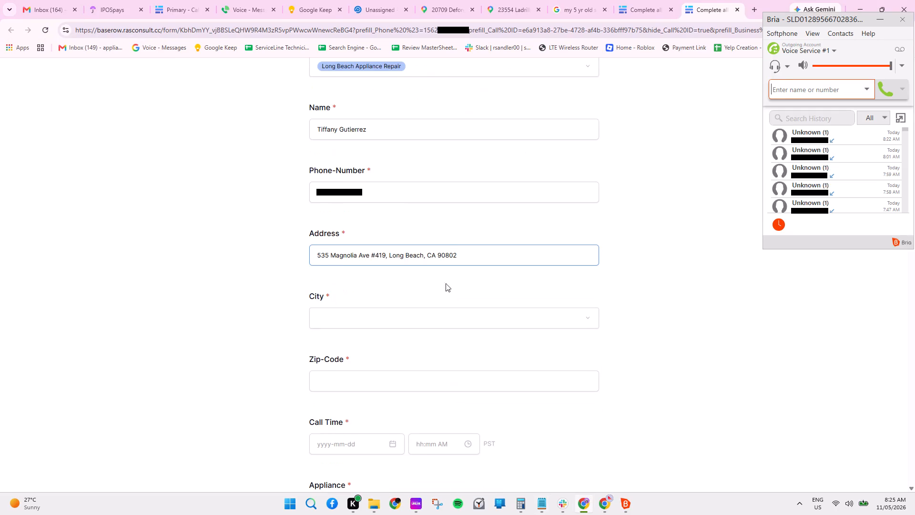
double_click(448, 251)
key("ctrl+c")
left_click(382, 320)
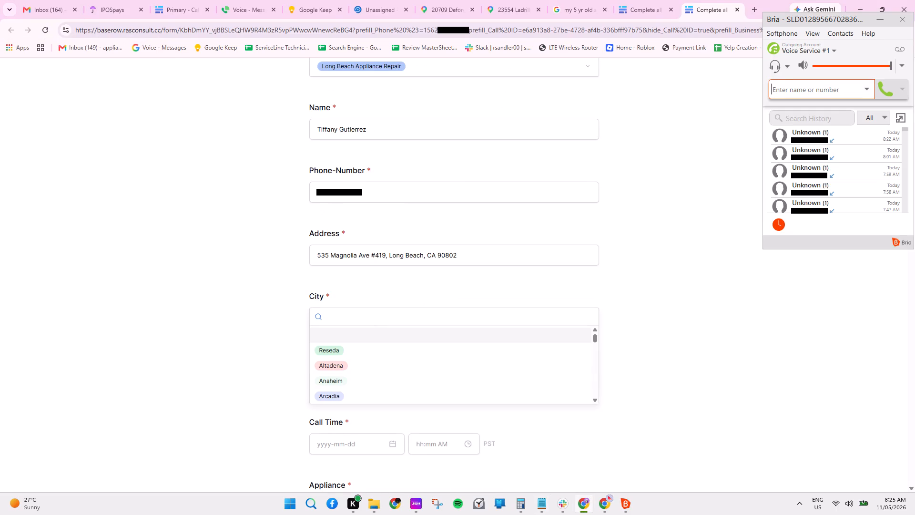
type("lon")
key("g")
left_click(361, 338)
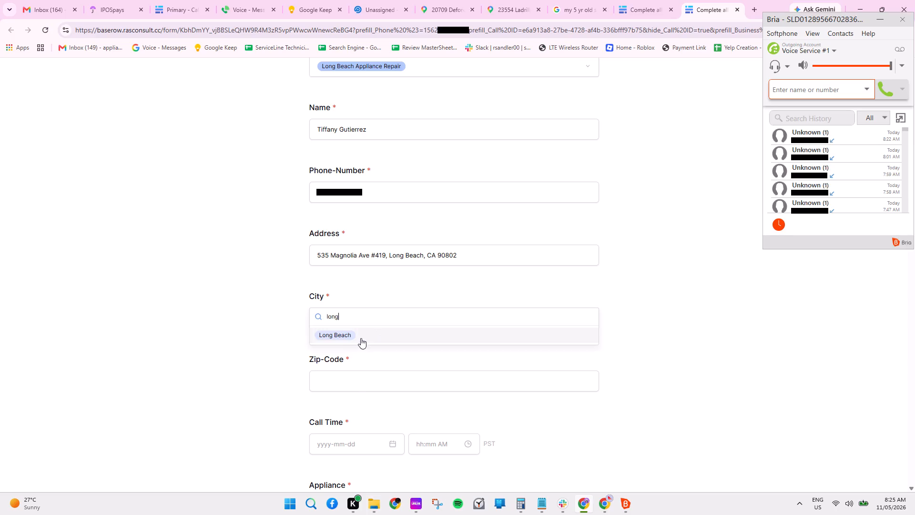
left_click(351, 392)
left_click(356, 388)
key("ctrl+v")
Set the Call Time date to 2026-11-04.
scroll(427, 359, "down", 3)
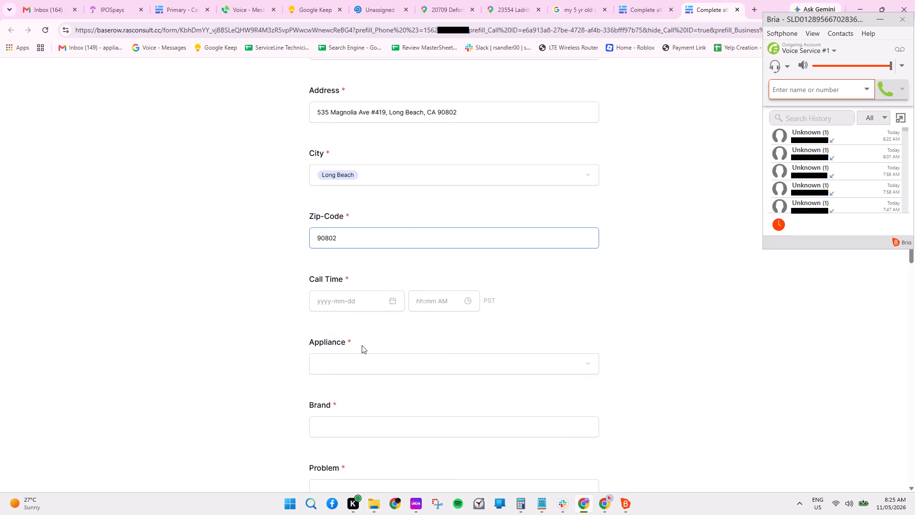
left_click_drag(356, 308, 356, 301)
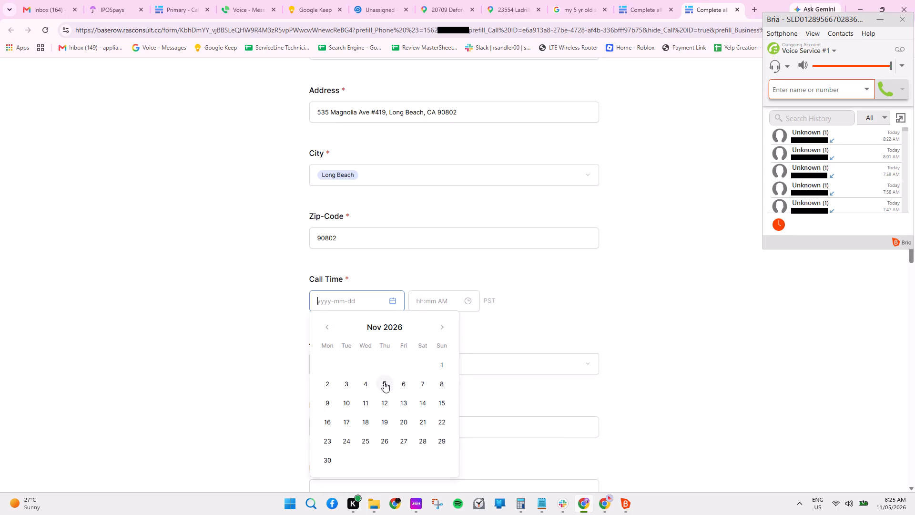
left_click(364, 383)
left_click(601, 291)
Set the appliance to Dishwasher and the brand to GE.
left_click(381, 360)
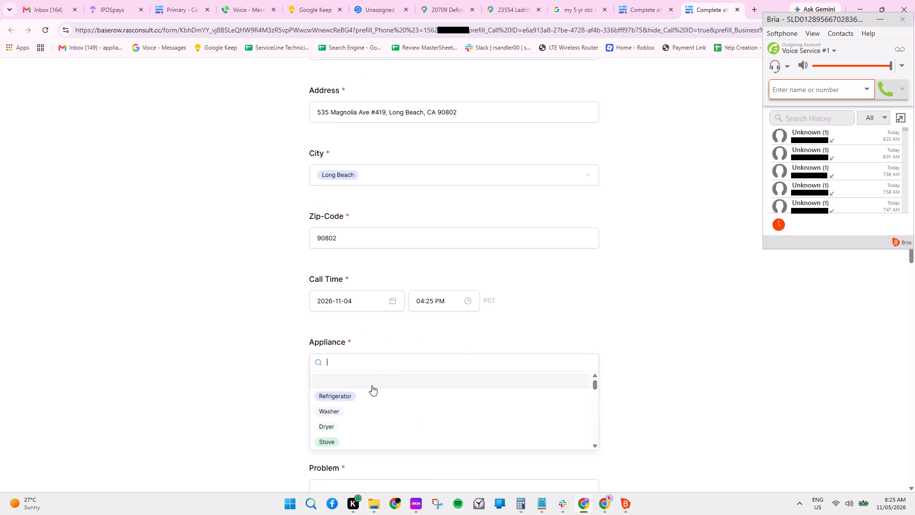
scroll(358, 421, "down", 1)
left_click(359, 412)
left_click(243, 406)
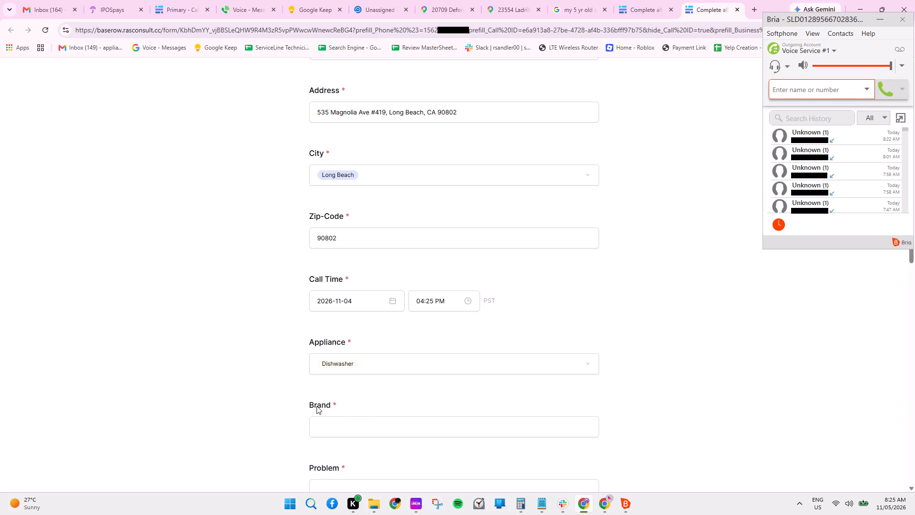
left_click(344, 428)
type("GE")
Copy the problem note "GE DW-the light is not coming on, it won't start" from Notepad into the form's Problem field.
scroll(436, 368, "down", 4)
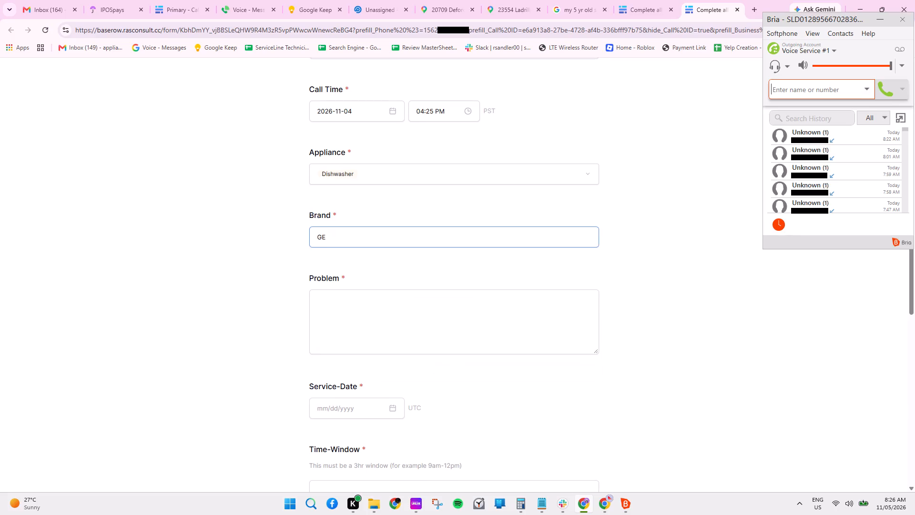
left_click(386, 327)
left_click(537, 508)
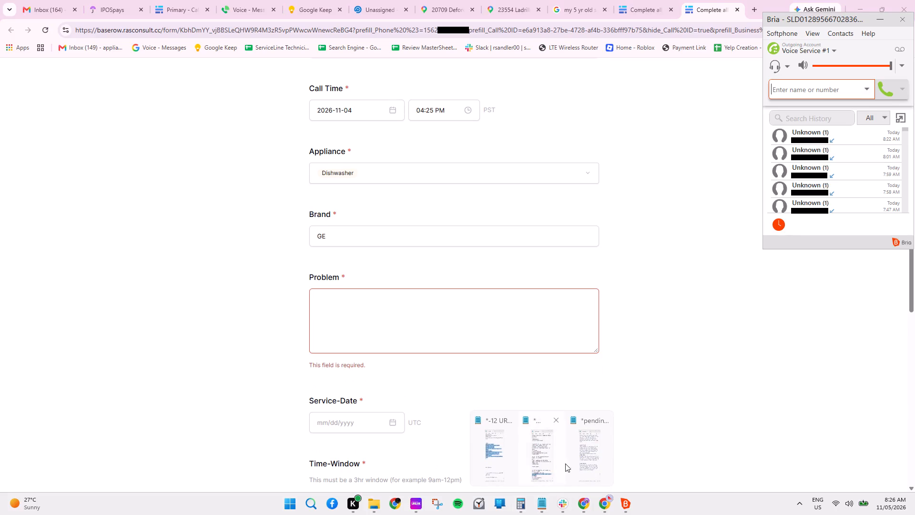
left_click(542, 464)
left_click_drag(72, 334, 8, 324)
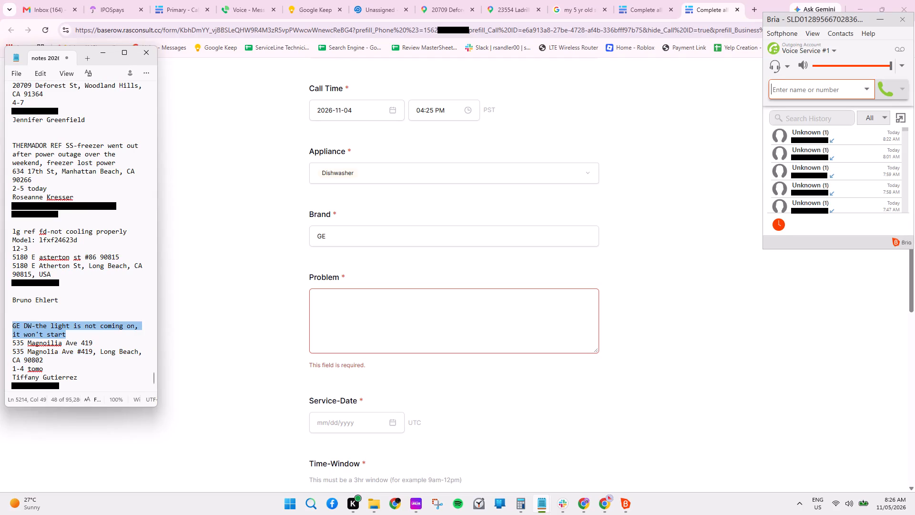
left_click_drag(8, 324, 7, 324)
key("ctrl+c")
left_click(431, 333)
key("ctrl+v")
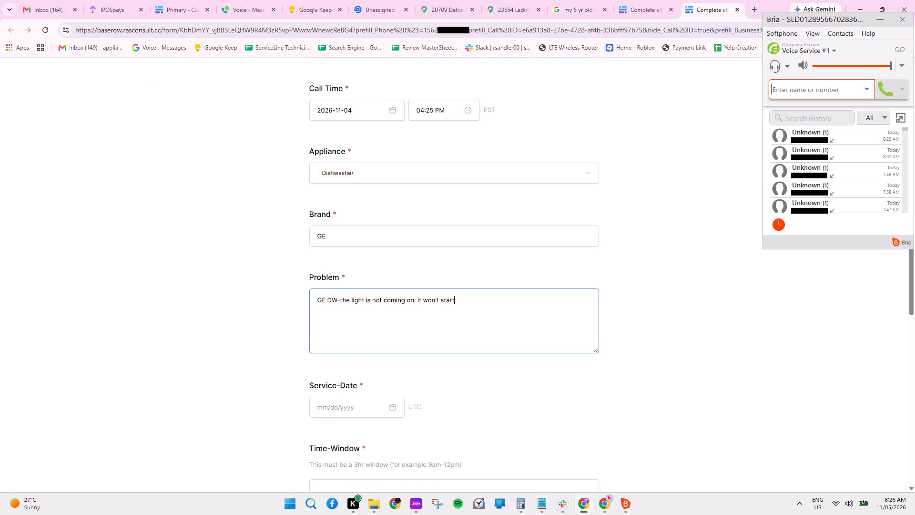
Set the service date to 11/05/2026 and the time window to 1-4.
scroll(437, 321, "down", 2)
left_click(340, 300)
left_click(342, 310)
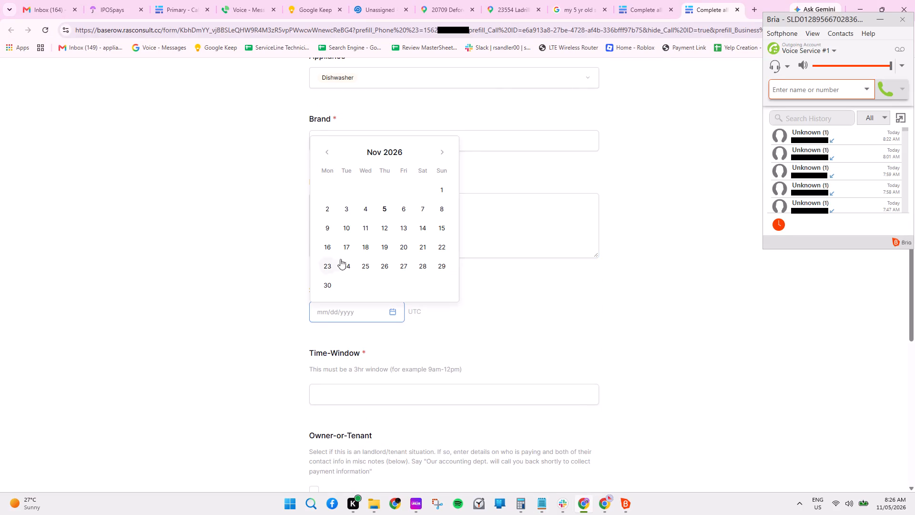
left_click(384, 211)
left_click(594, 327)
scroll(569, 343, "down", 2)
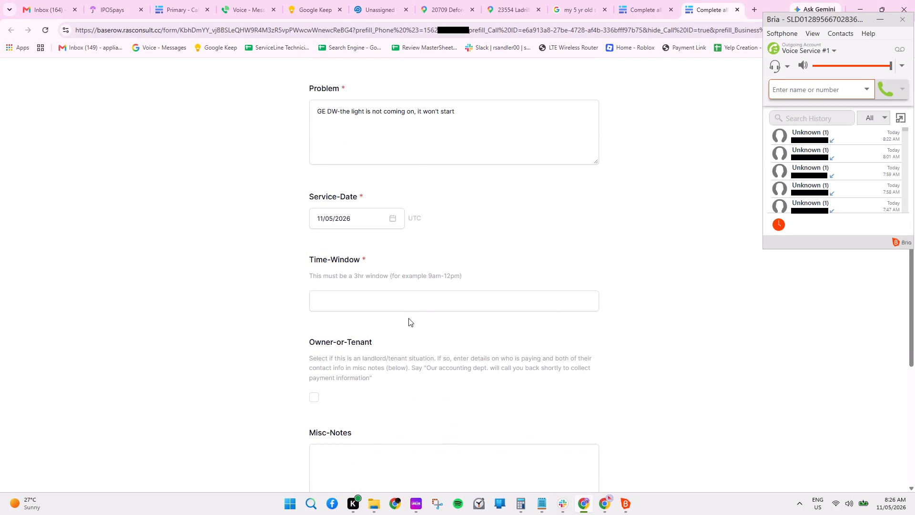
left_click(403, 296)
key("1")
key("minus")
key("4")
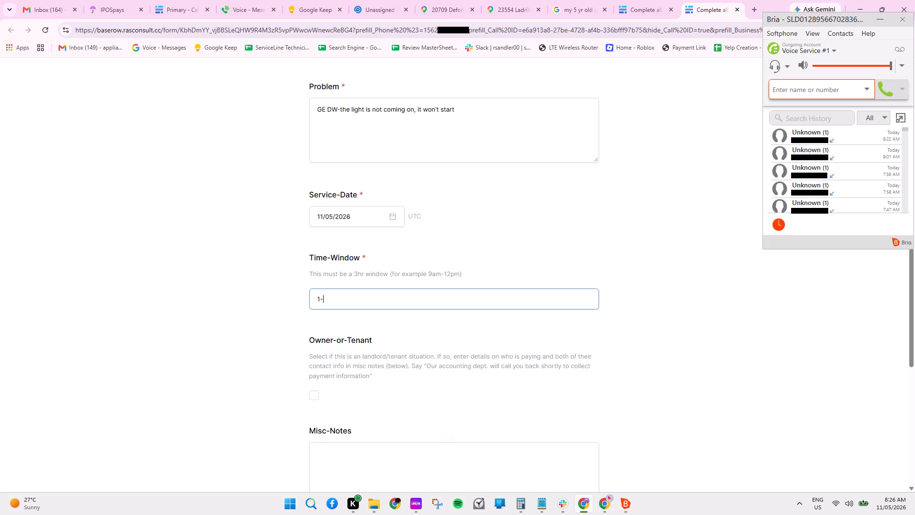
Enter a service call fee of 85 and mark that the service call applies to the job.
scroll(482, 321, "down", 4)
scroll(424, 322, "down", 2)
left_click(406, 307)
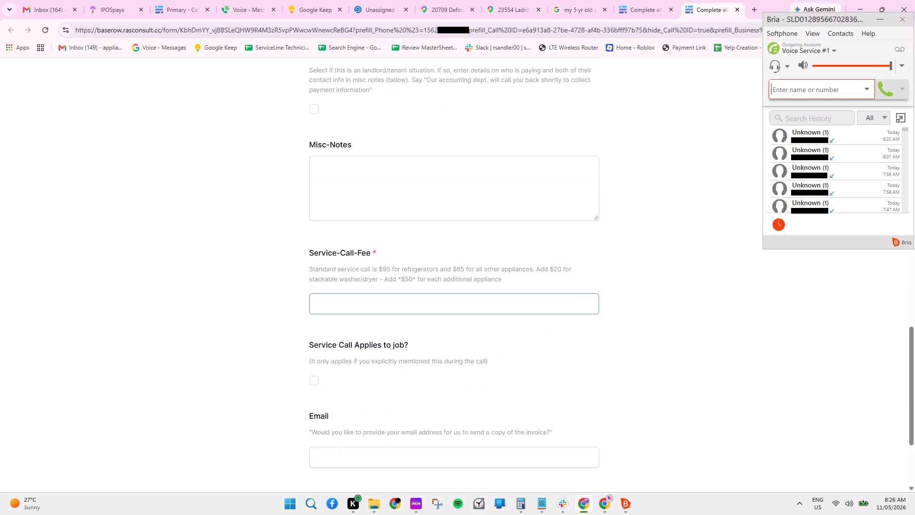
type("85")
scroll(406, 307, "down", 2)
left_click(318, 283)
scroll(423, 330, "down", 3)
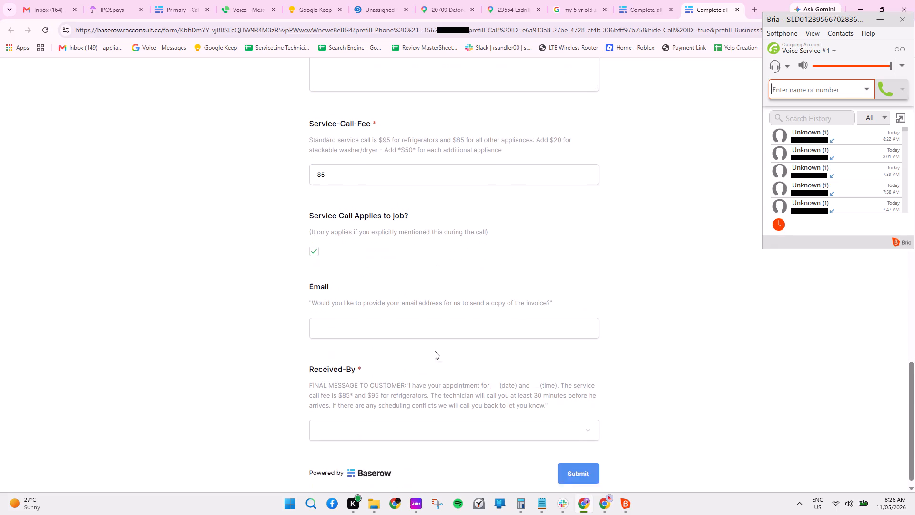
Set Received-By to Angel and submit the completed dishwasher service call form.
left_click(394, 419)
left_click(378, 471)
left_click(576, 465)
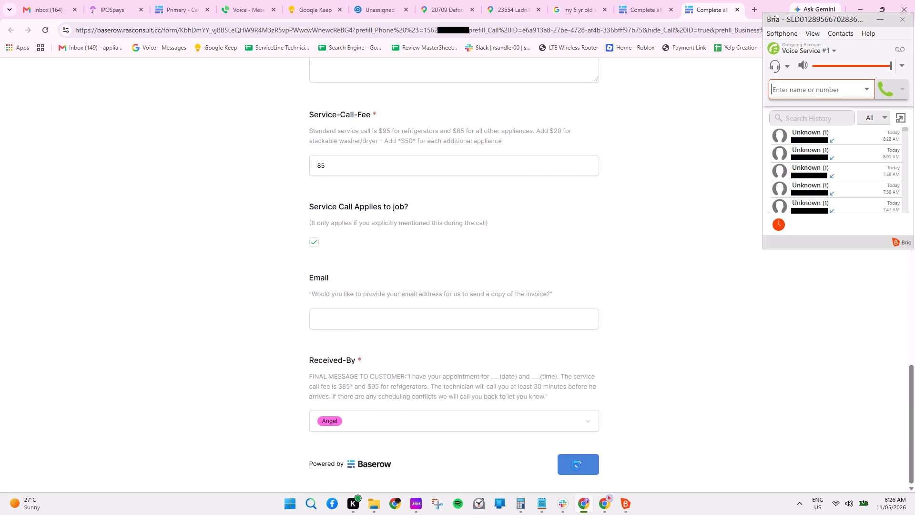
Copy the customer's phone number from the open KitchenAid refrigerator record in the Call Log, then switch to Google Voice and minimize the Bria softphone.
left_click(172, 1)
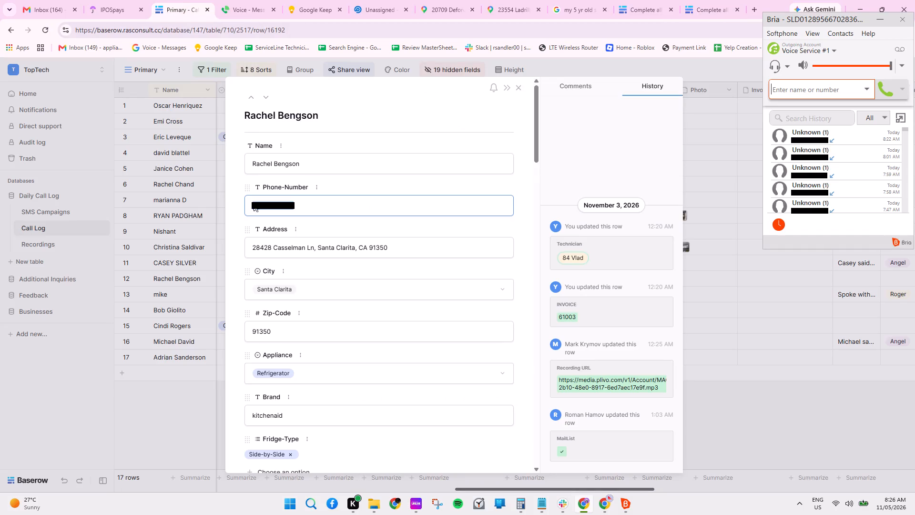
right_click(277, 204)
left_click(316, 270)
left_click(250, 1)
left_click(877, 21)
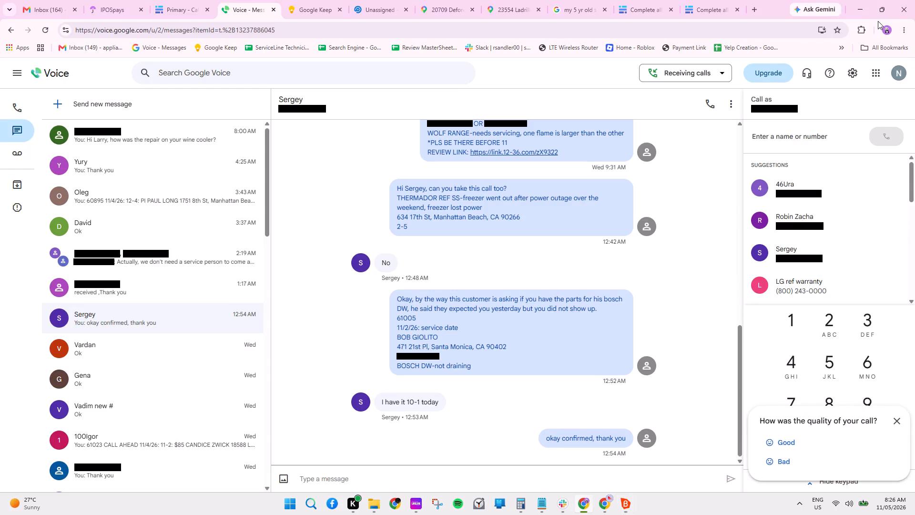
Check the Messenger chat list on Facebook in the other browser window and return to Google Voice.
left_click(601, 506)
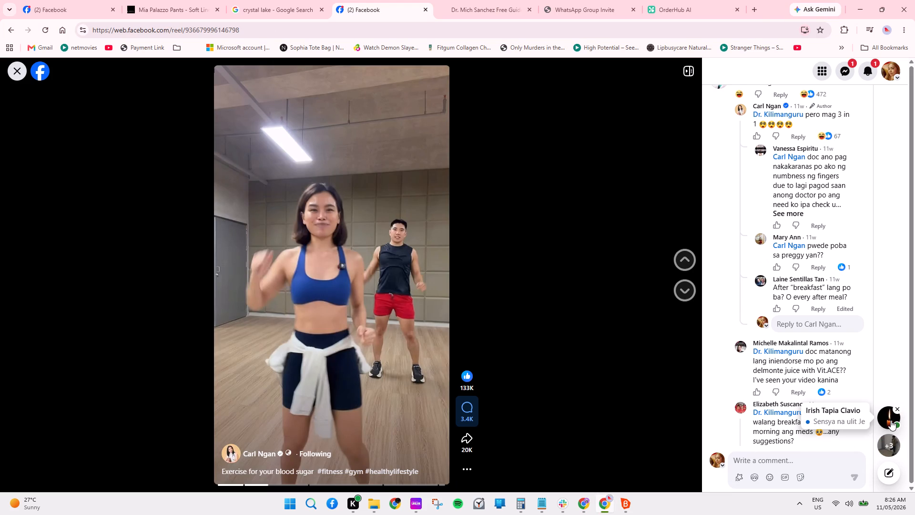
left_click(843, 76)
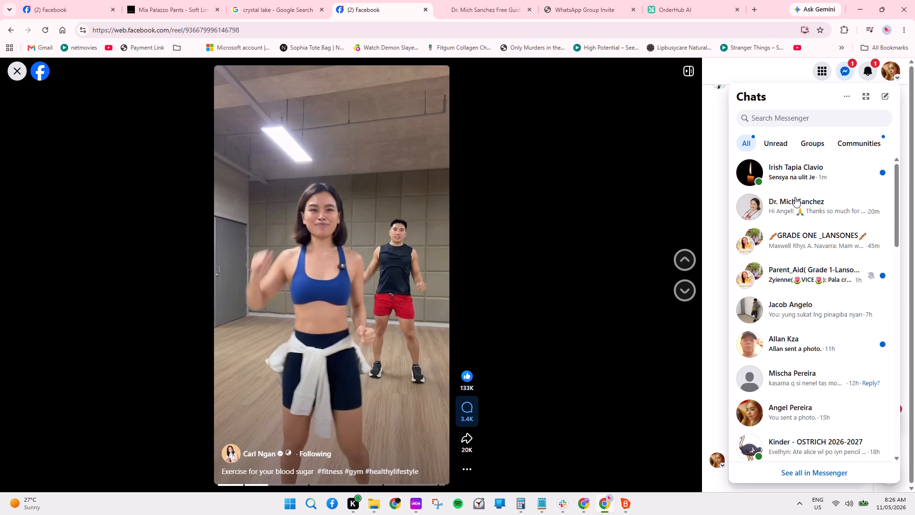
left_click(578, 503)
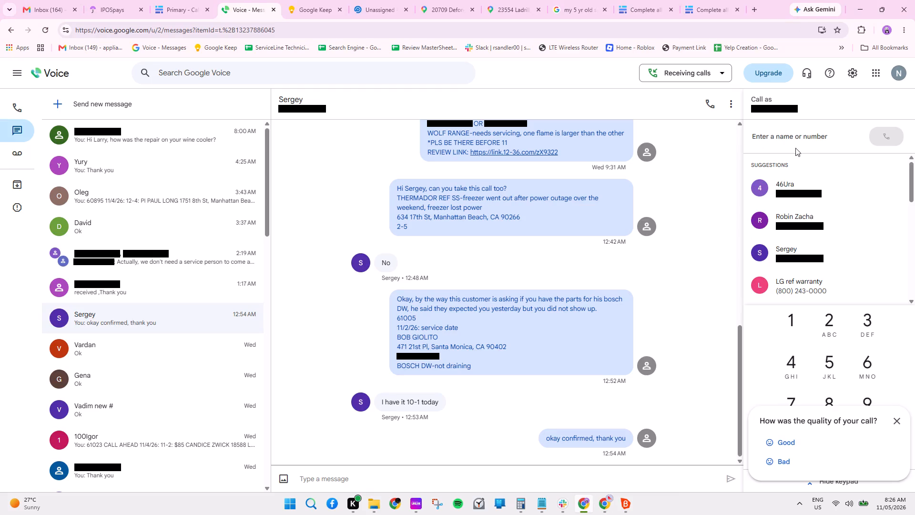
Call the copied customer number in Google Voice, mute the microphone and hang up.
left_click(794, 140)
key("ctrl+v")
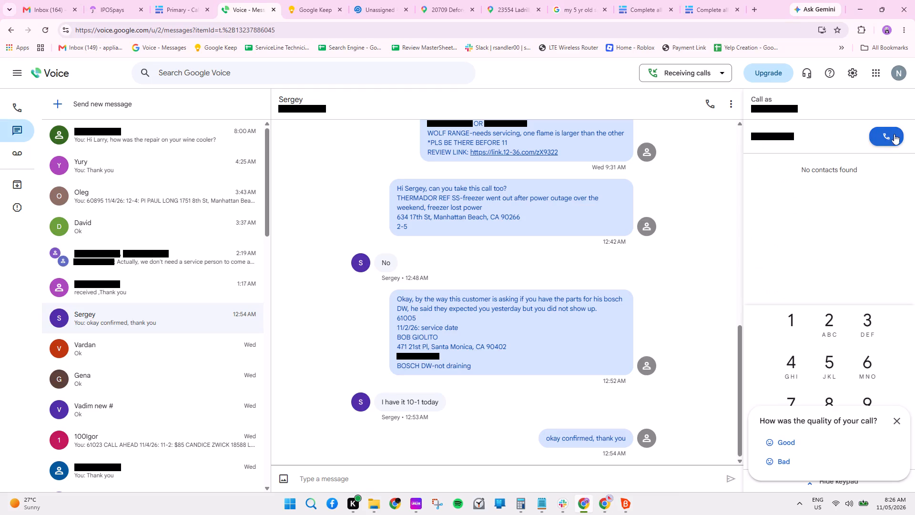
left_click(894, 138)
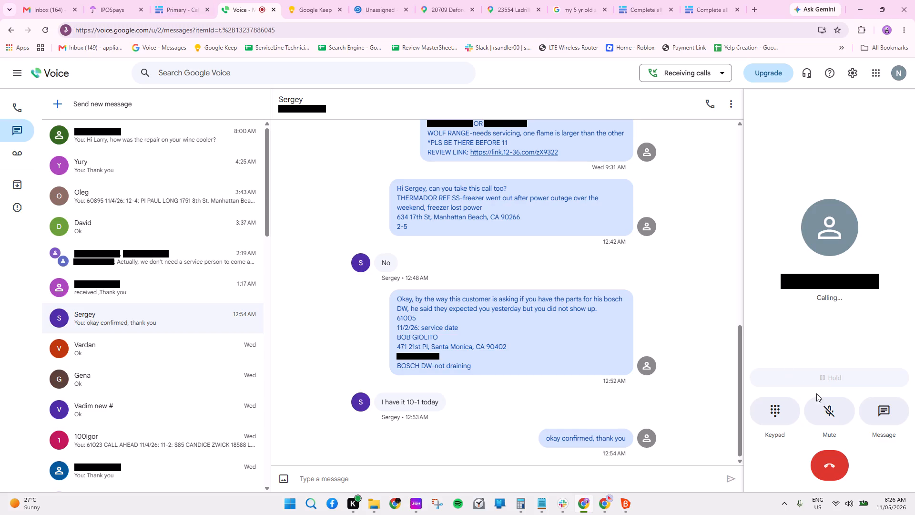
left_click(823, 412)
left_click(832, 462)
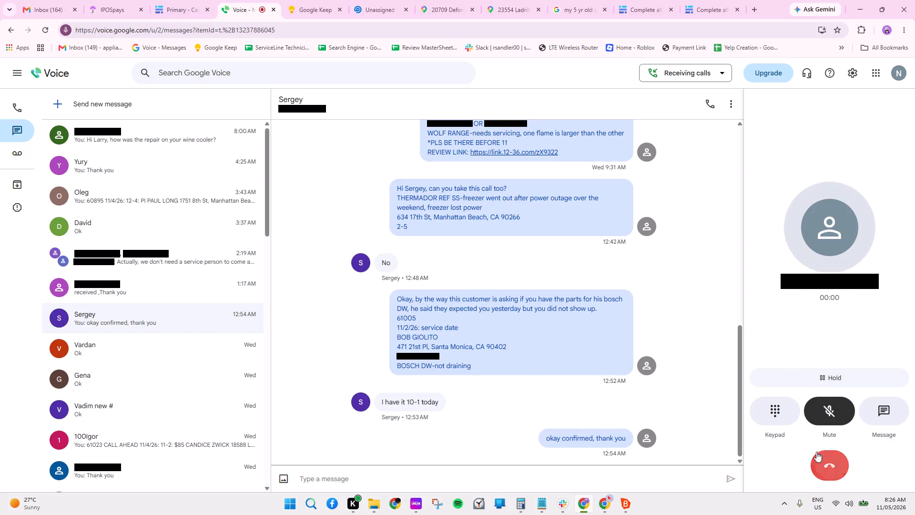
Return to the Baserow Call Log, close the open customer record and open the view's Service-Date filter.
left_click(177, 7)
left_click_drag(133, 422, 138, 422)
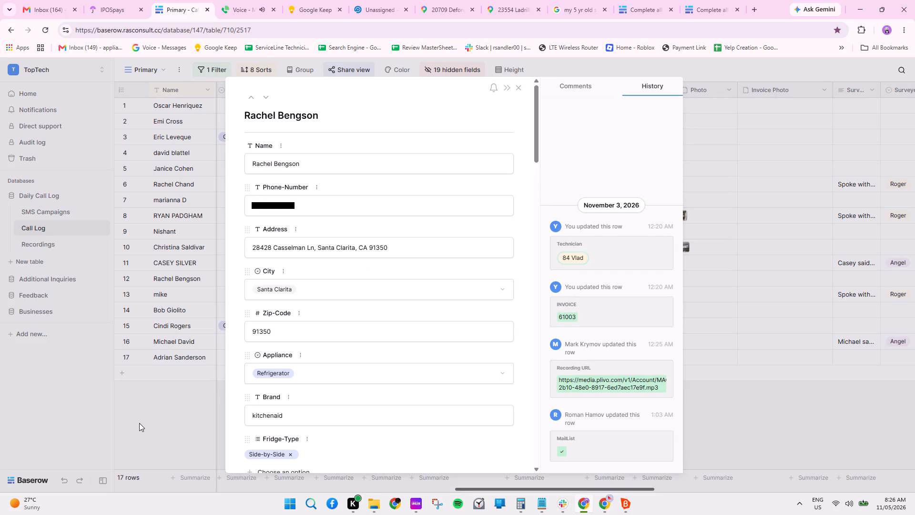
left_click(208, 69)
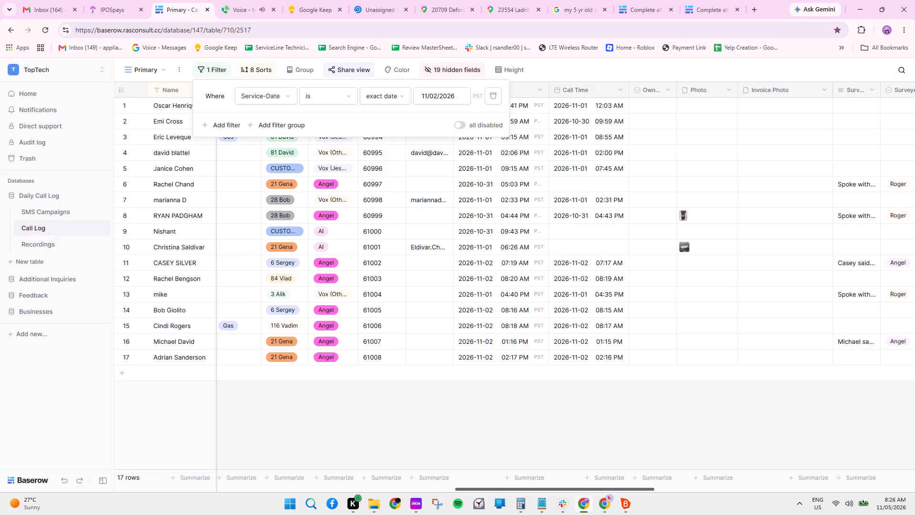
Set the Call Log's Service-Date filter to the exact date 11/05/2026 and close the filter settings.
left_click(446, 103)
left_click(433, 125)
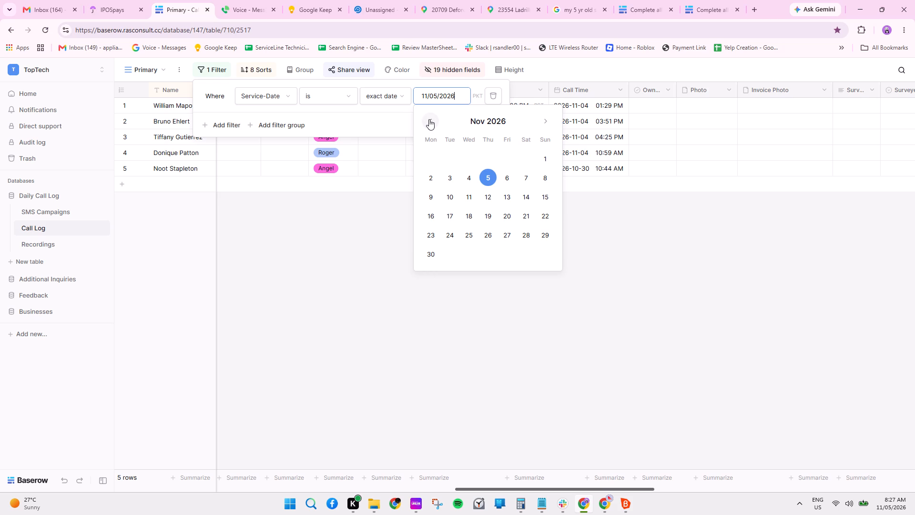
left_click(345, 270)
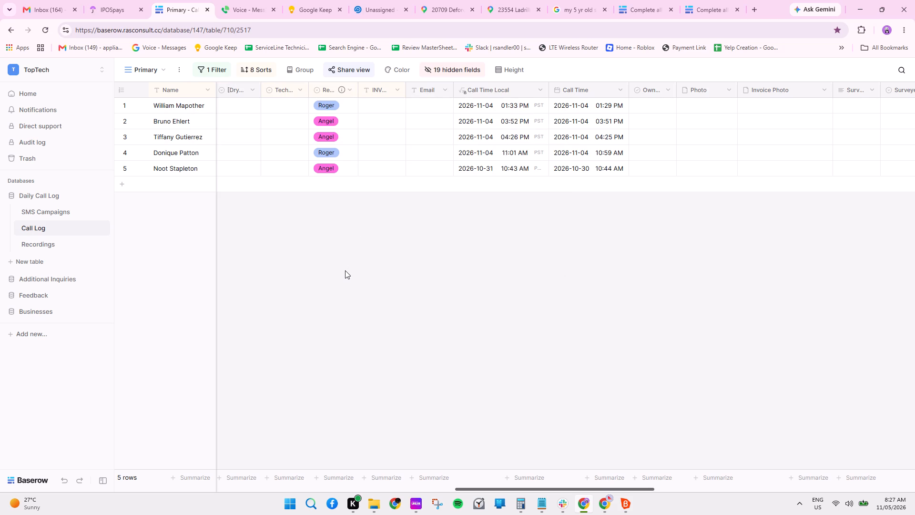
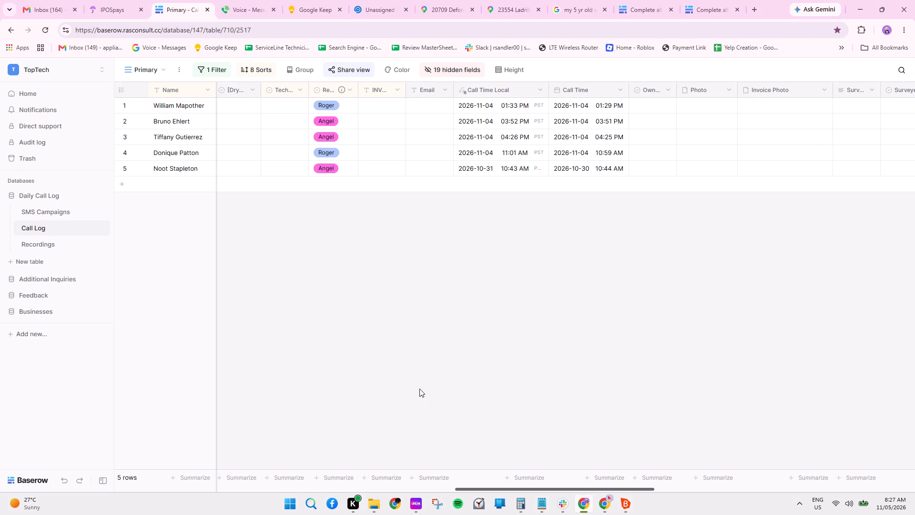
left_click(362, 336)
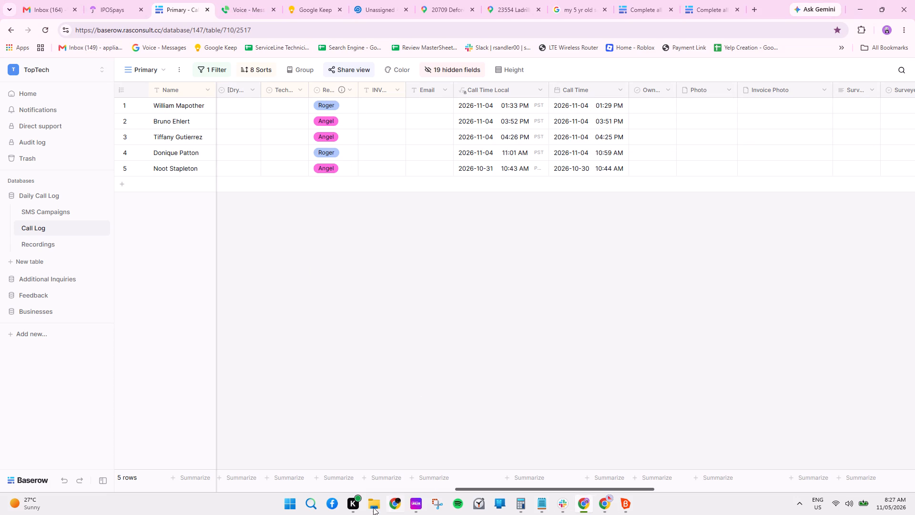